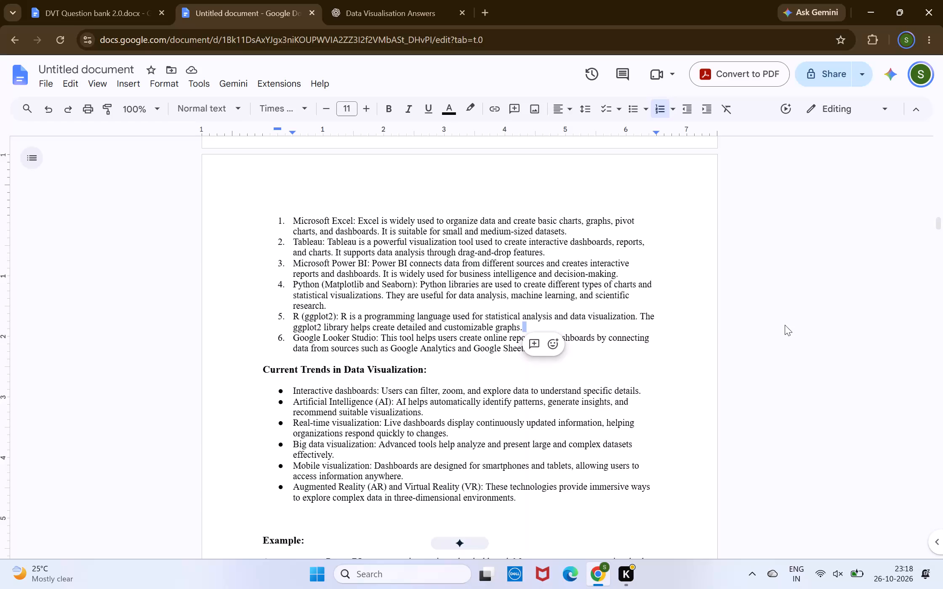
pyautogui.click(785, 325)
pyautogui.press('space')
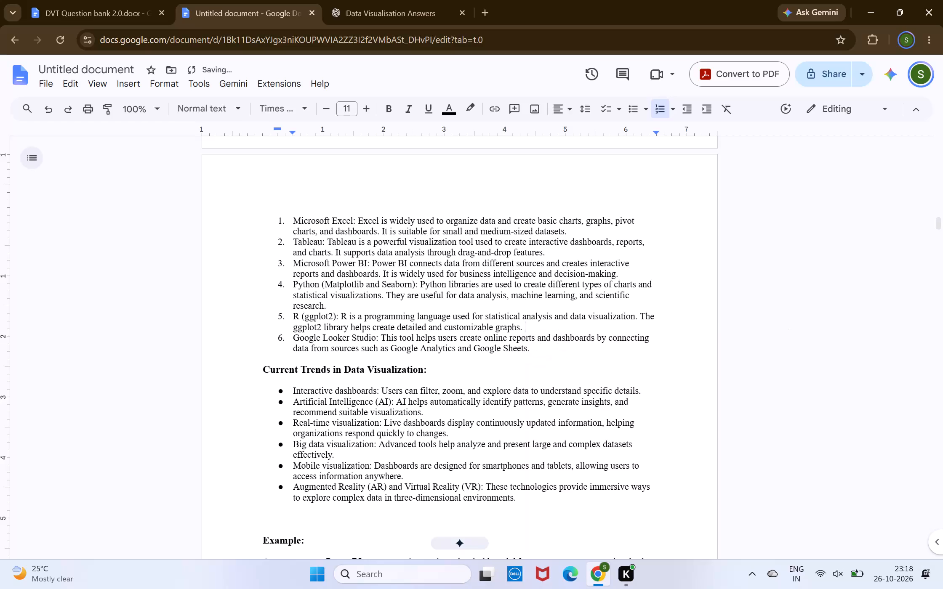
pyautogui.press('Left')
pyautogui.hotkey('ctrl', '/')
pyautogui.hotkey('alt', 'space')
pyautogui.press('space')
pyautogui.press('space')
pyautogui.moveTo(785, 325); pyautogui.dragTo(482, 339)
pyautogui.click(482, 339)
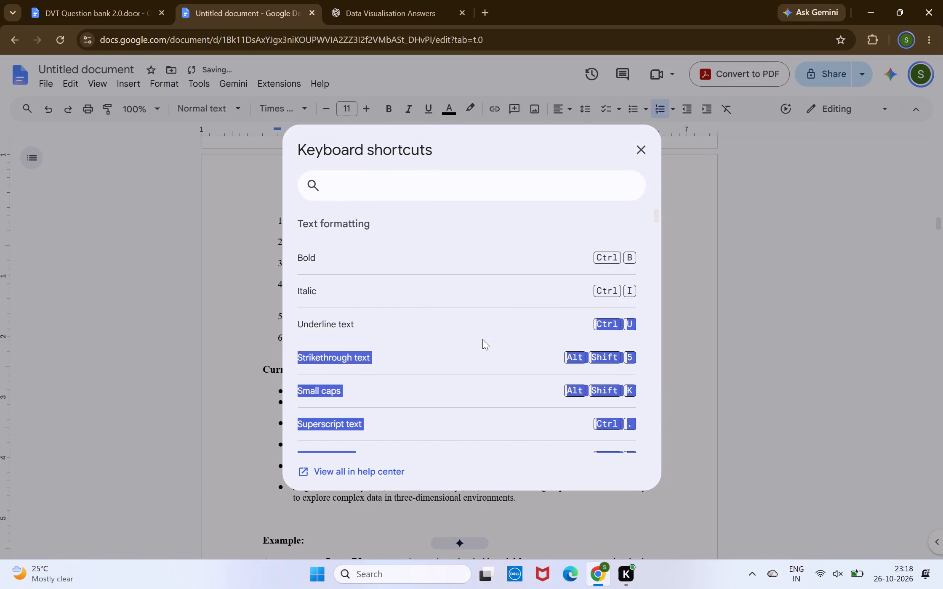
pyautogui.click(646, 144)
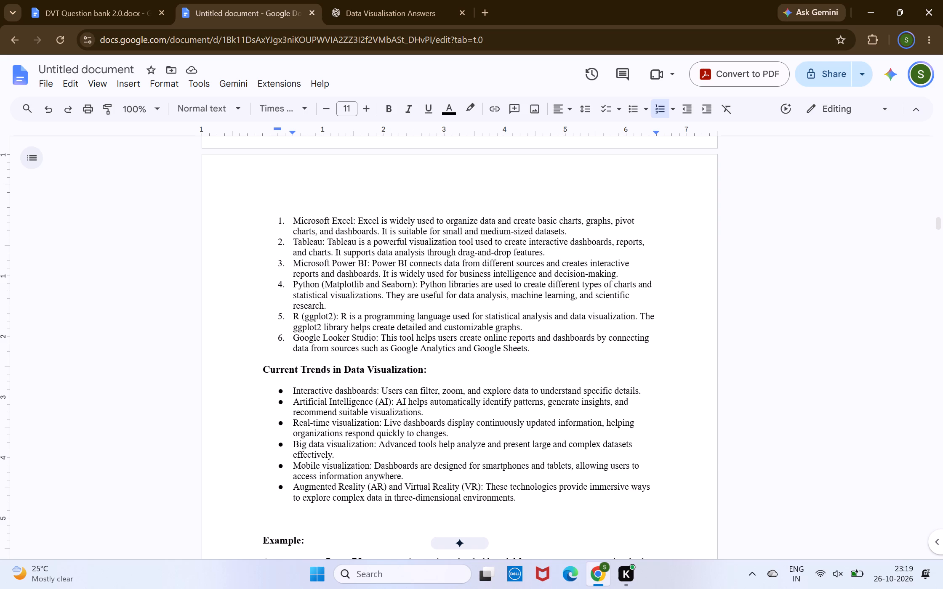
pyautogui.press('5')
pyautogui.scroll(8, 360, 321)
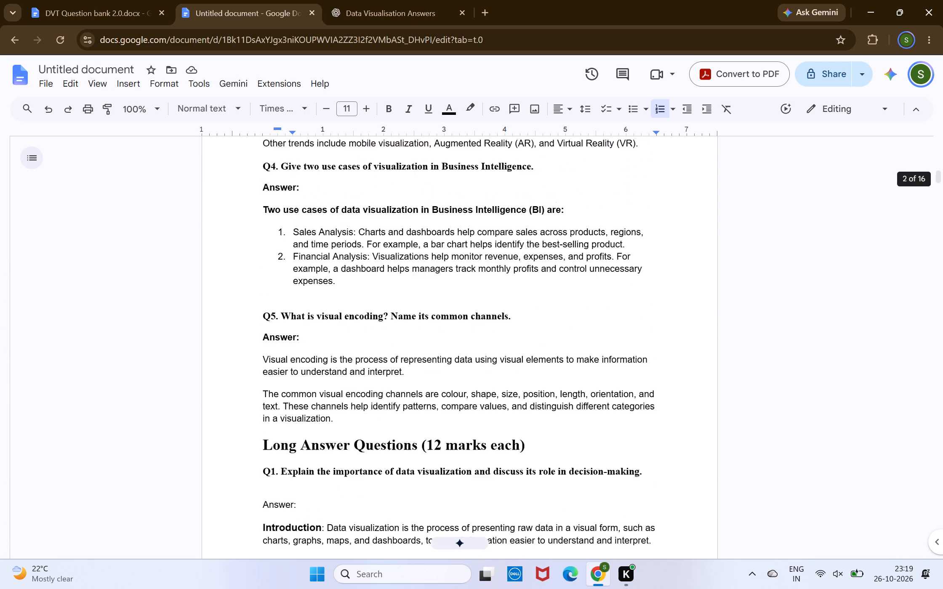
pyautogui.scroll(3, 360, 321)
pyautogui.scroll(-18, 360, 321)
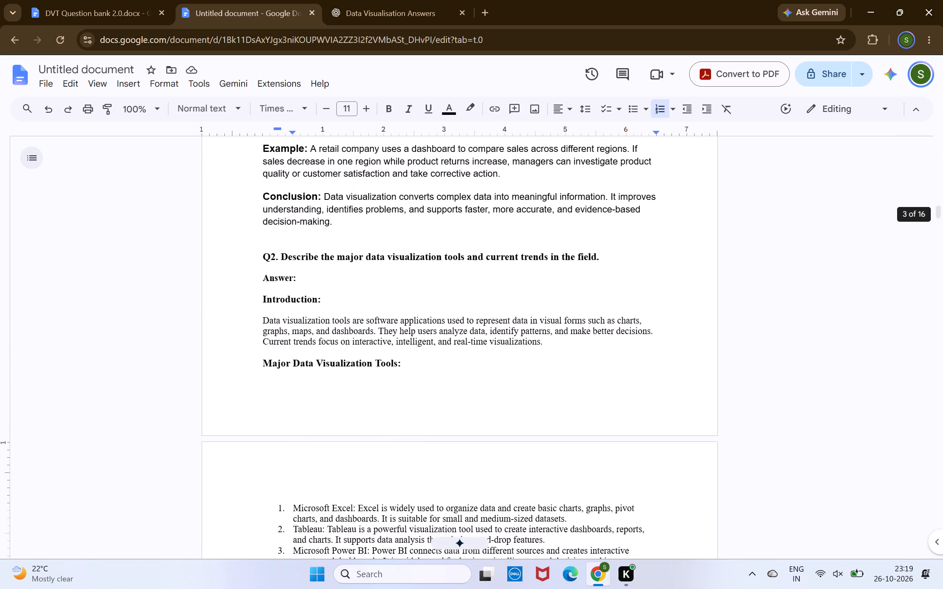
pyautogui.scroll(-15, 360, 321)
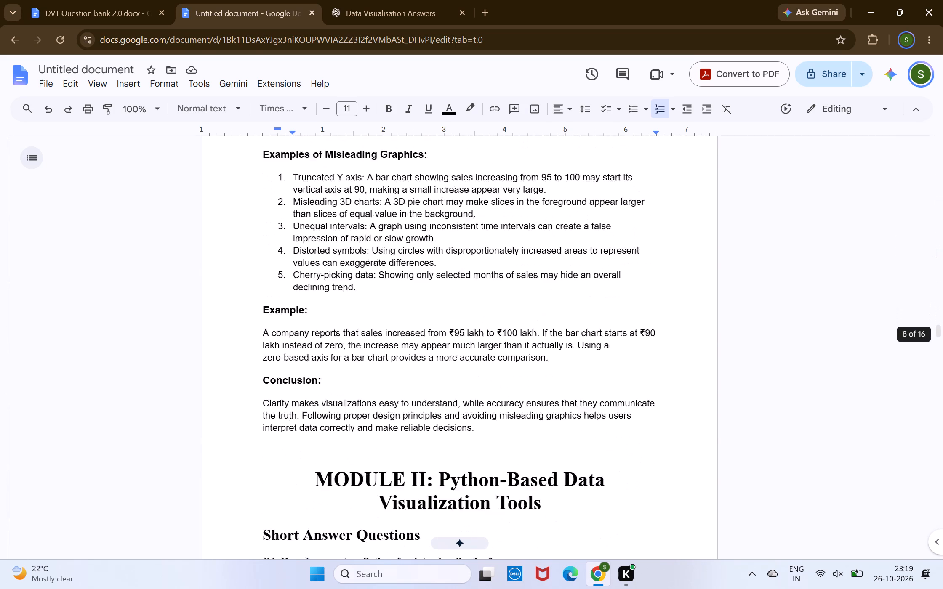
pyautogui.scroll(-7, 360, 321)
pyautogui.scroll(2, 360, 321)
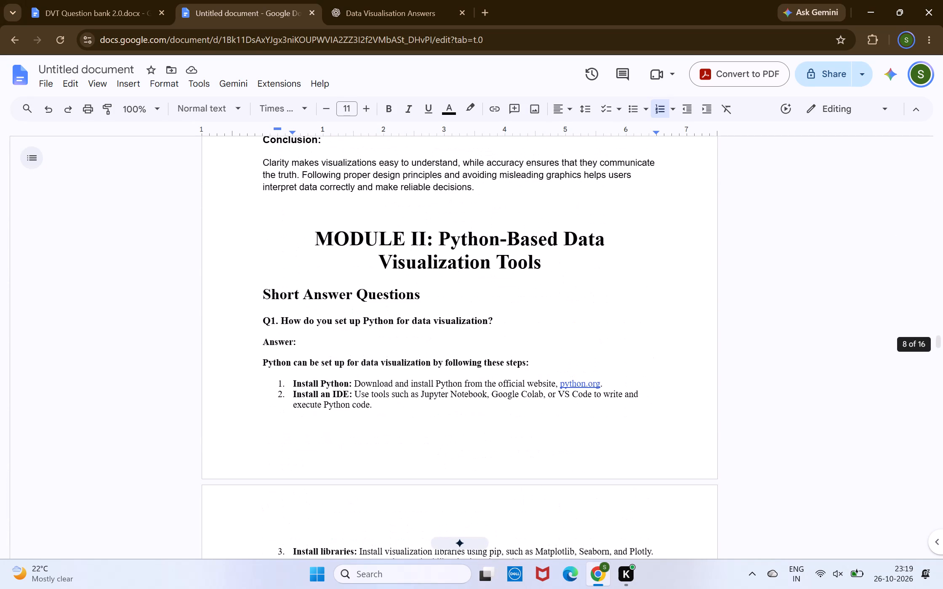
pyautogui.scroll(1, 360, 321)
pyautogui.scroll(-3, 360, 321)
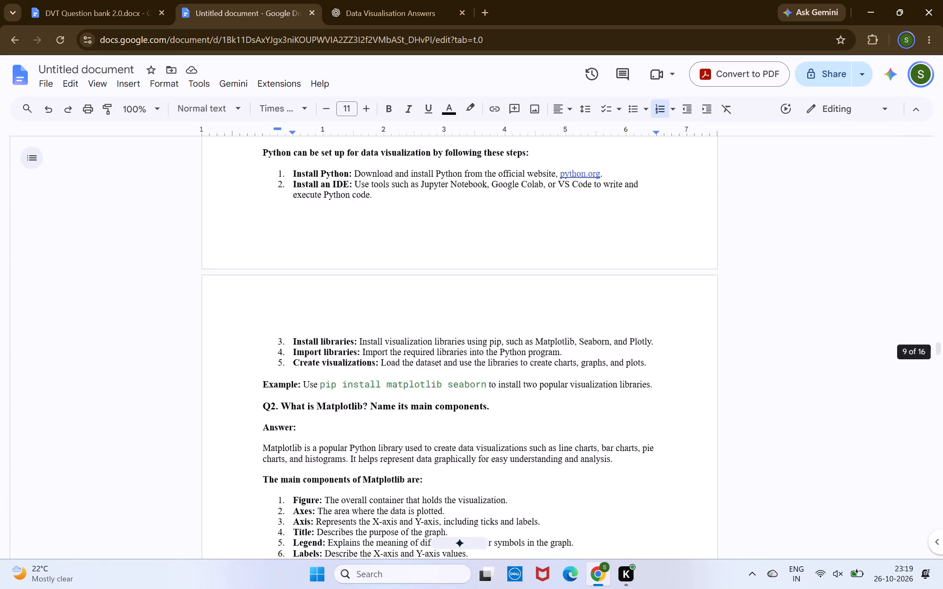
pyautogui.scroll(-3, 360, 321)
pyautogui.scroll(1, 360, 321)
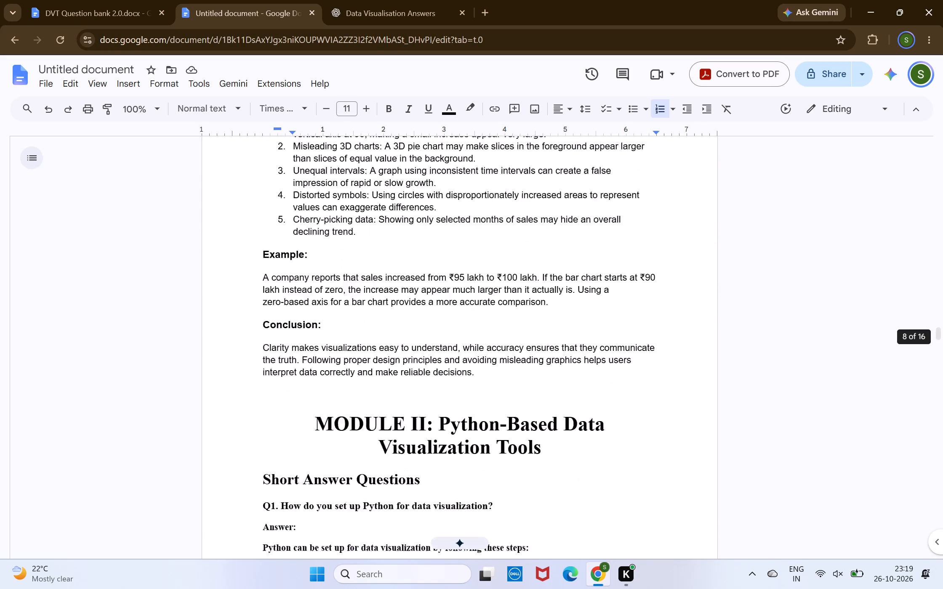
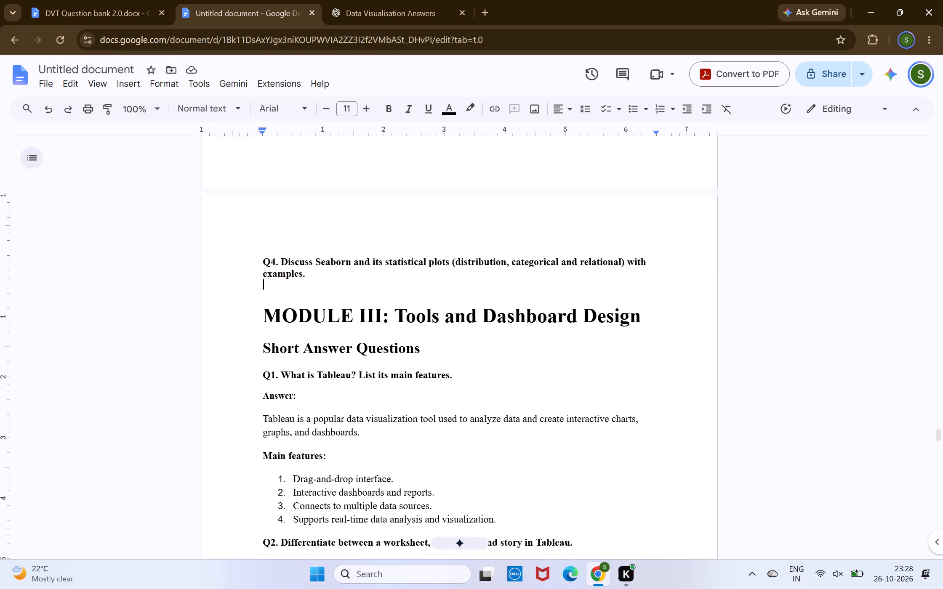
pyautogui.hotkey('ctrl', 'v')
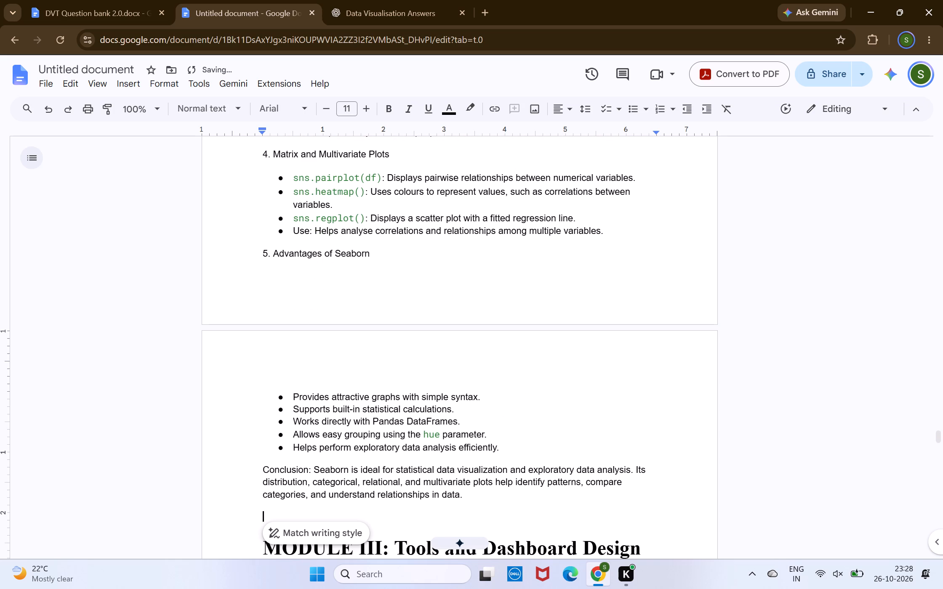
# Review the answers pasted in the untitled document, going back from Q4 through the Module II long answers Q3 and Q2.
pyautogui.scroll(9, 255, 237)
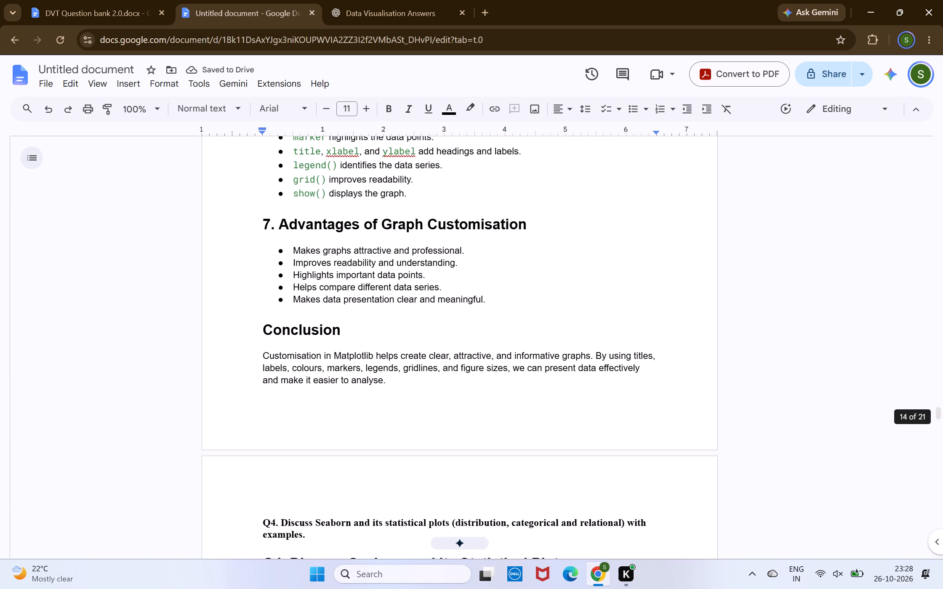
pyautogui.click(327, 1)
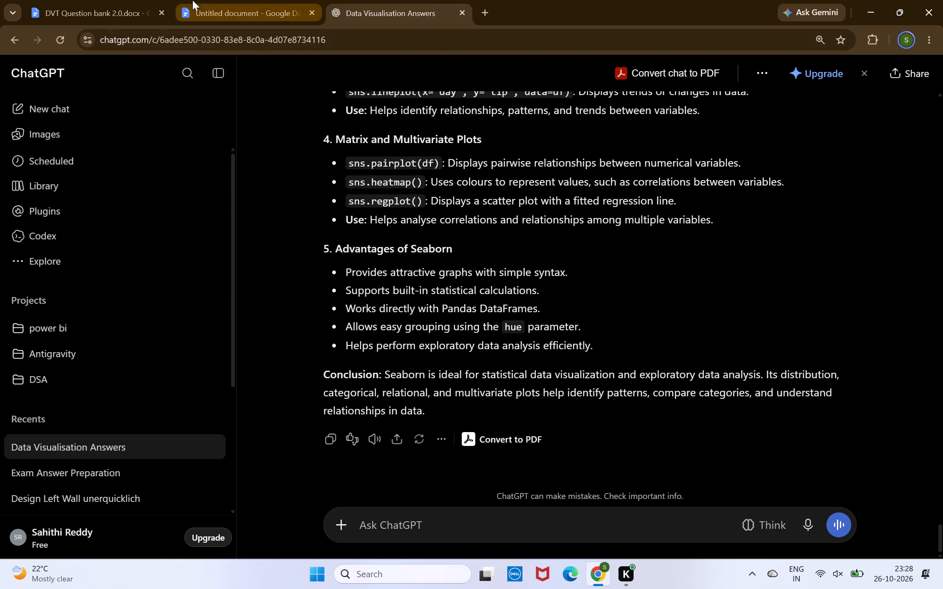
pyautogui.click(192, 0)
pyautogui.scroll(6, 265, 220)
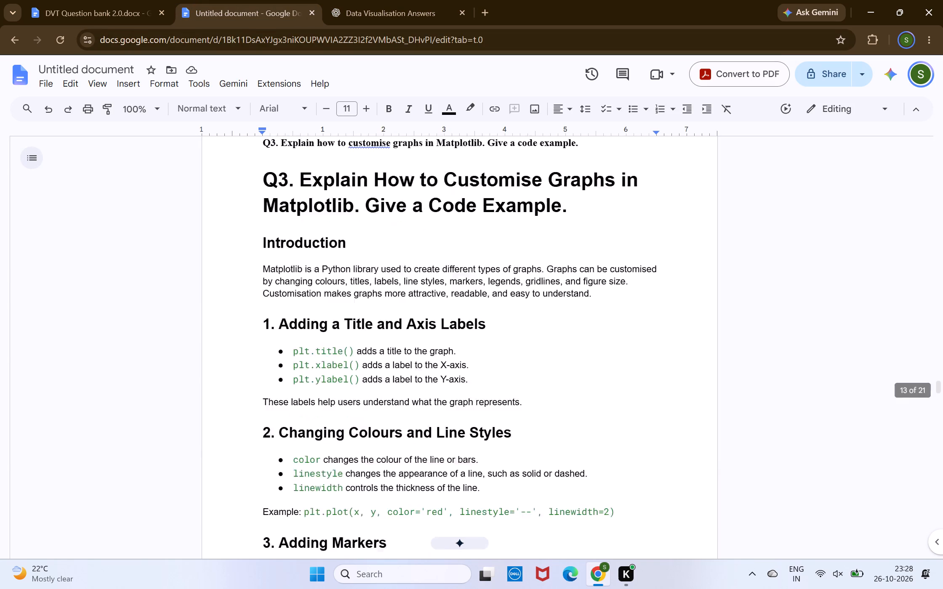
pyautogui.scroll(9, 265, 220)
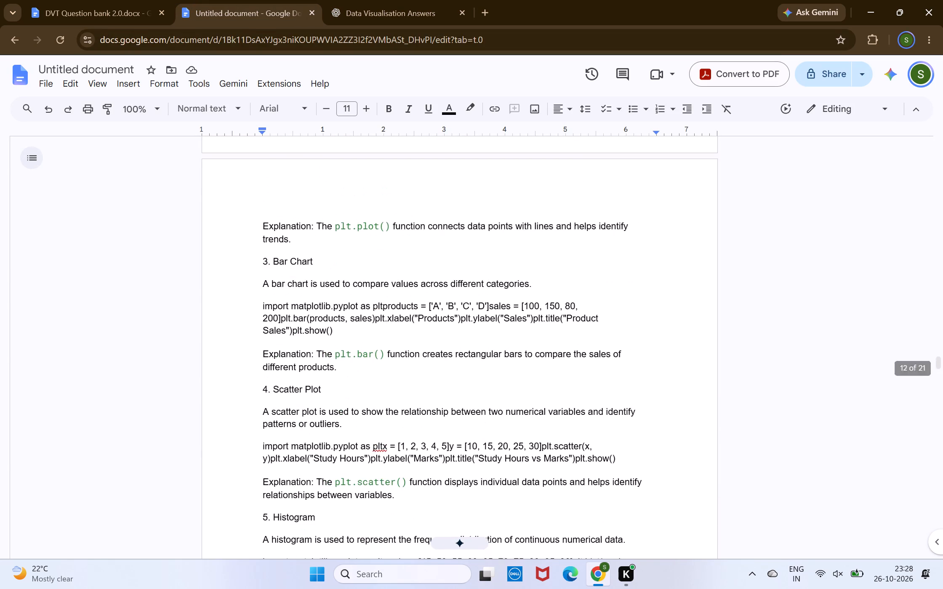
pyautogui.scroll(6, 265, 220)
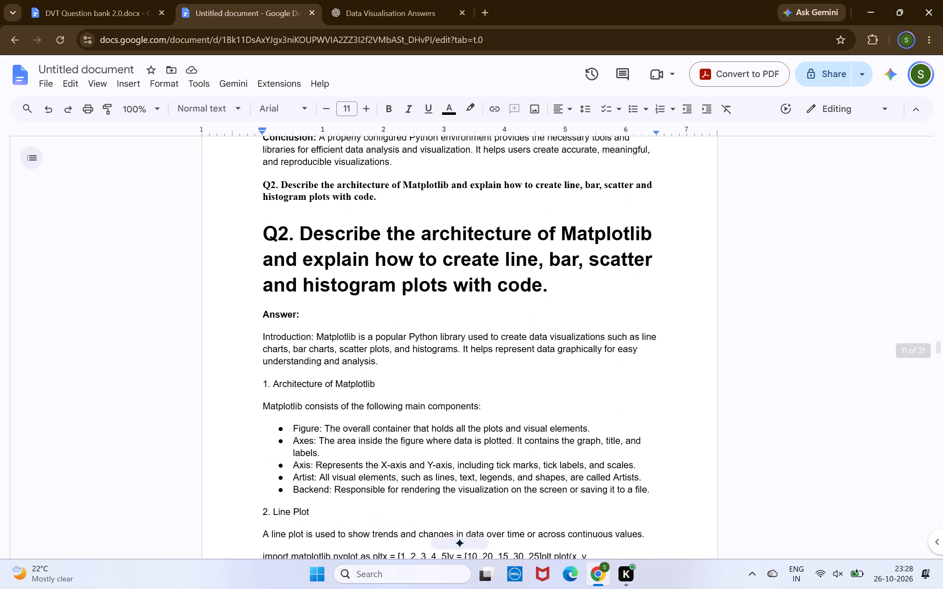
# Delete the duplicate large Q2 heading above "Answer:" in the Matplotlib architecture question.
pyautogui.moveTo(259, 223); pyautogui.dragTo(534, 304)
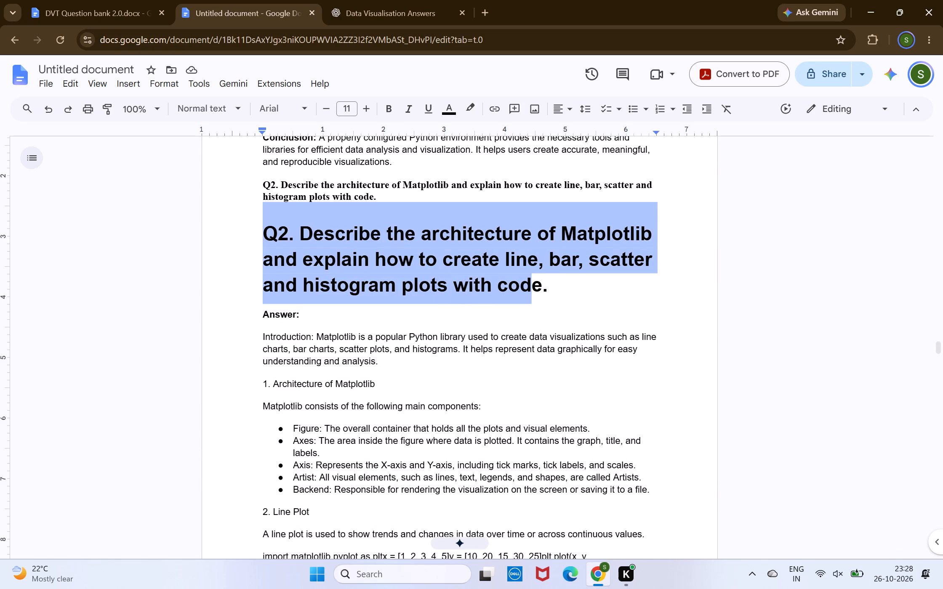
pyautogui.moveTo(534, 304); pyautogui.dragTo(554, 297)
pyautogui.press('Delete')
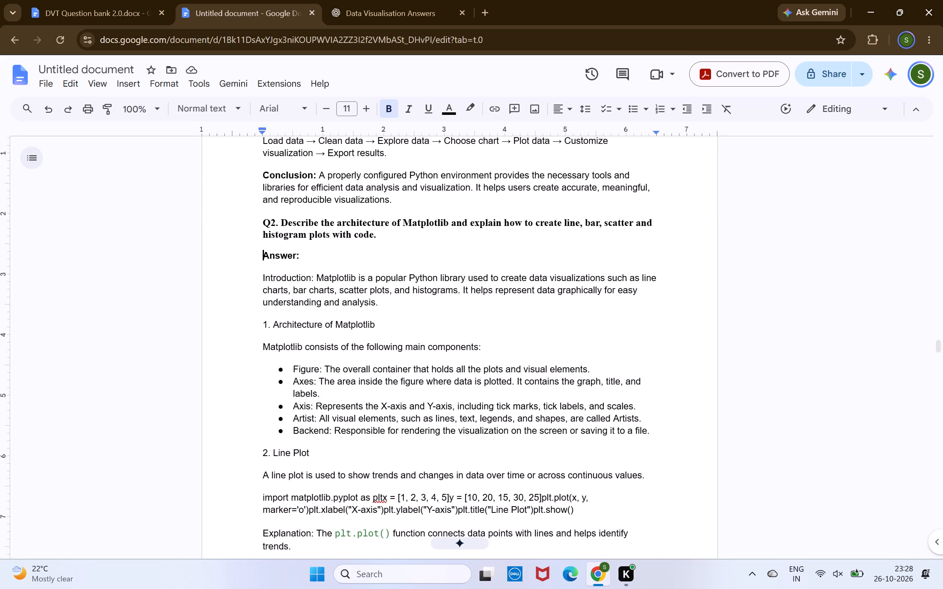
# Make the "Introduction:" label of the Q2 answer bold.
pyautogui.moveTo(261, 273); pyautogui.dragTo(314, 279)
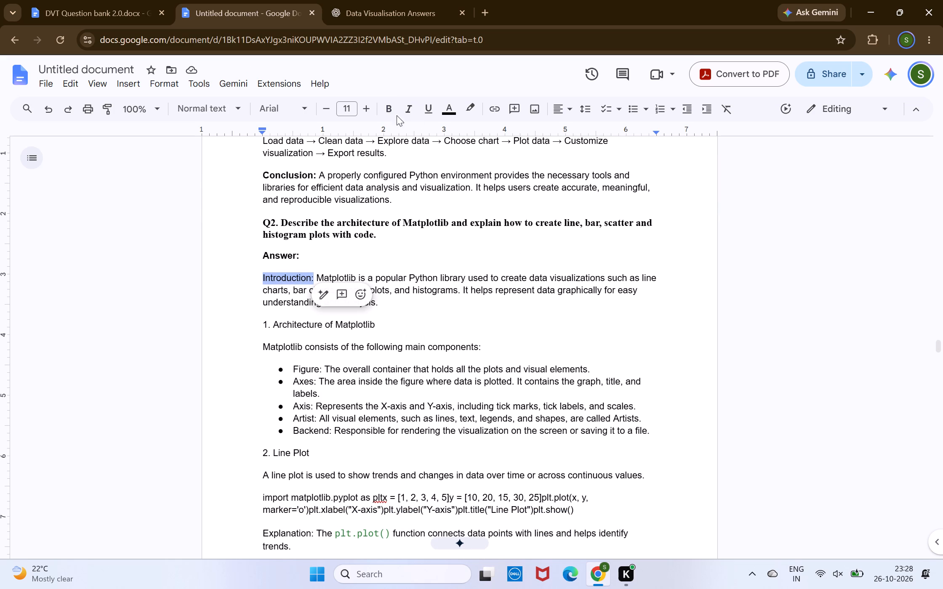
pyautogui.click(389, 113)
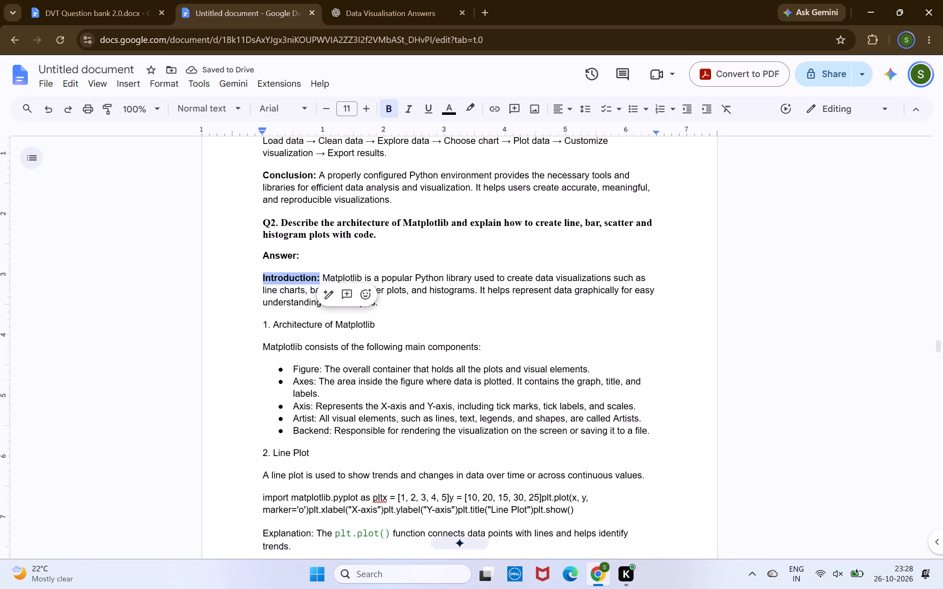
# Remove the number from the "Architecture of Matplotlib" heading in Q2, make the heading bold and end it with a colon.
pyautogui.click(273, 323)
pyautogui.press('BackSpace')
pyautogui.press('BackSpace')
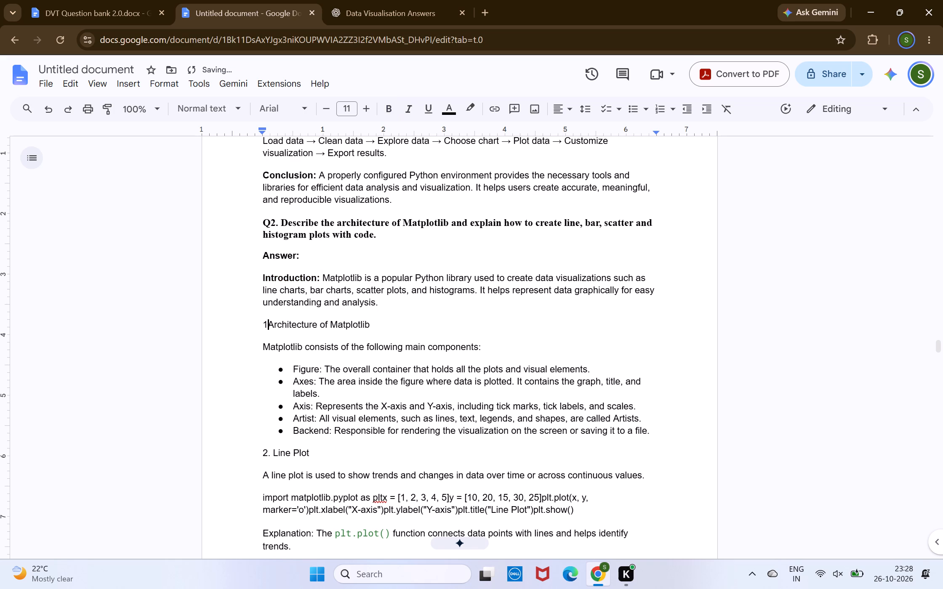
pyautogui.press('BackSpace')
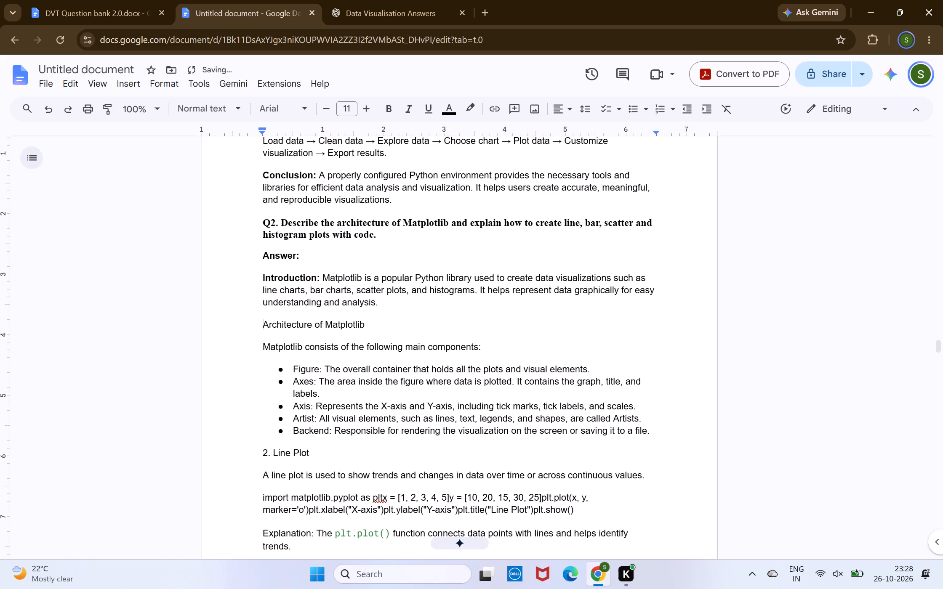
pyautogui.moveTo(261, 323); pyautogui.dragTo(373, 321)
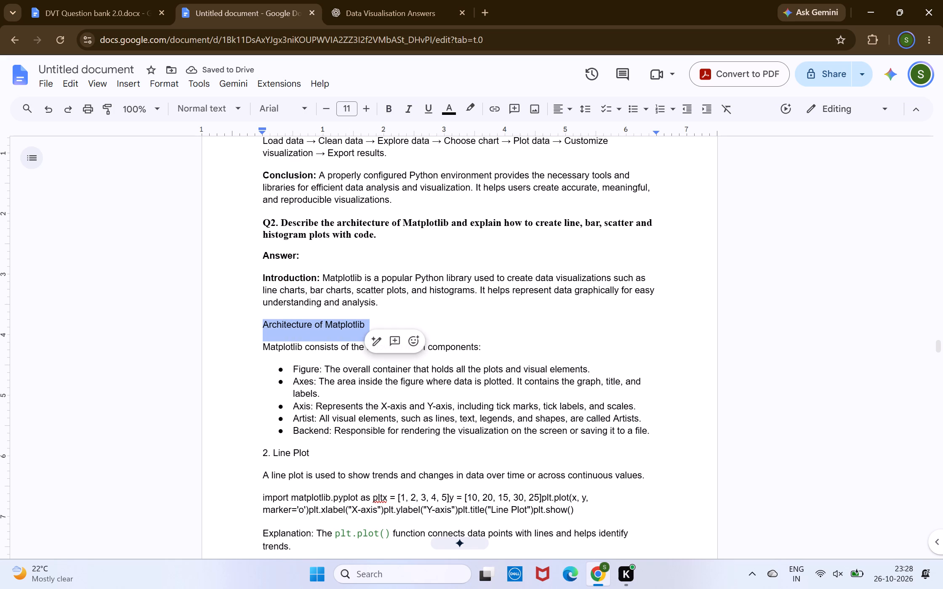
pyautogui.click(383, 104)
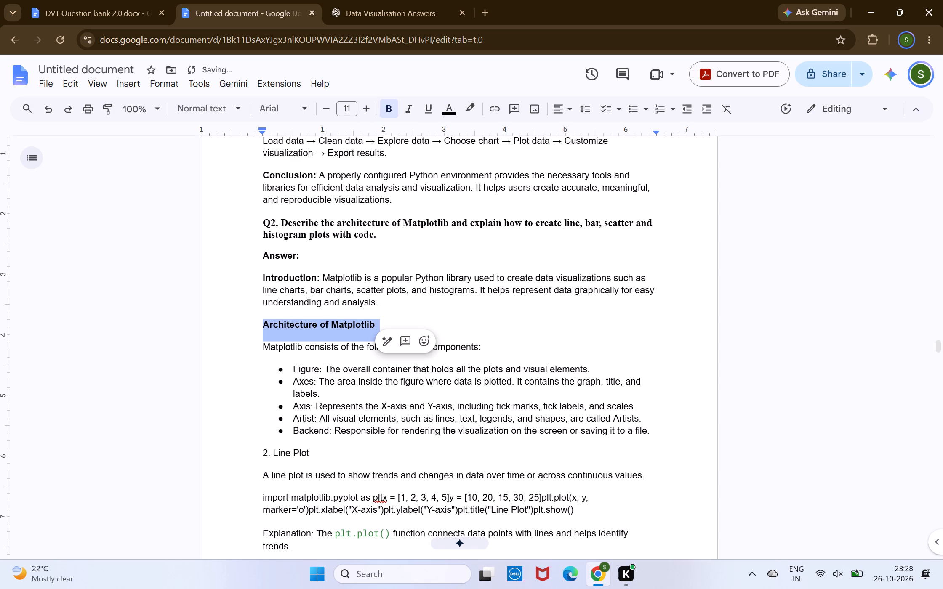
pyautogui.click(375, 320)
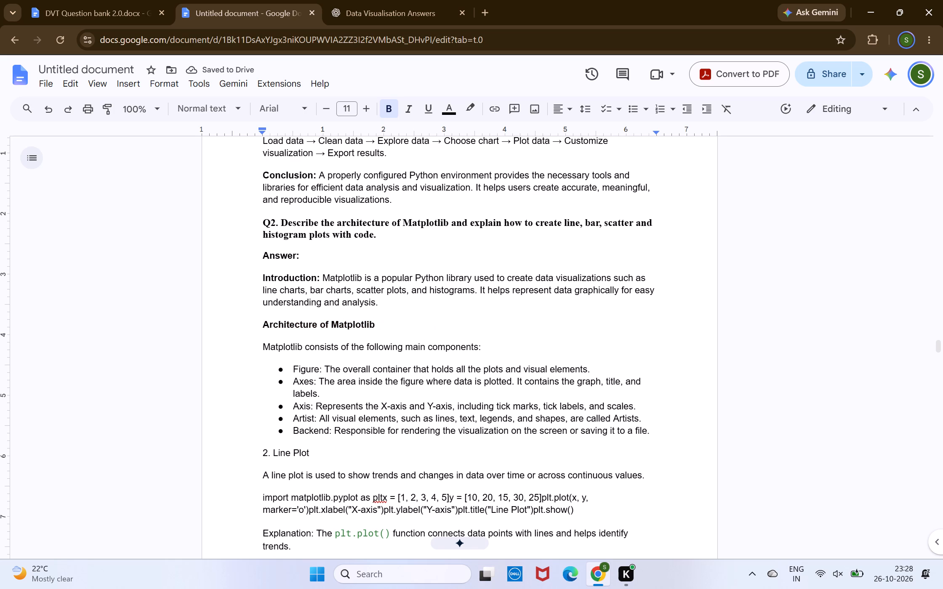
pyautogui.hotkey('shift', ':')
# Renumber the Q2 headings Line Plot as 1 and Bar Chart as 2, and make both bold.
pyautogui.click(267, 458)
pyautogui.press('BackSpace')
pyautogui.press('1')
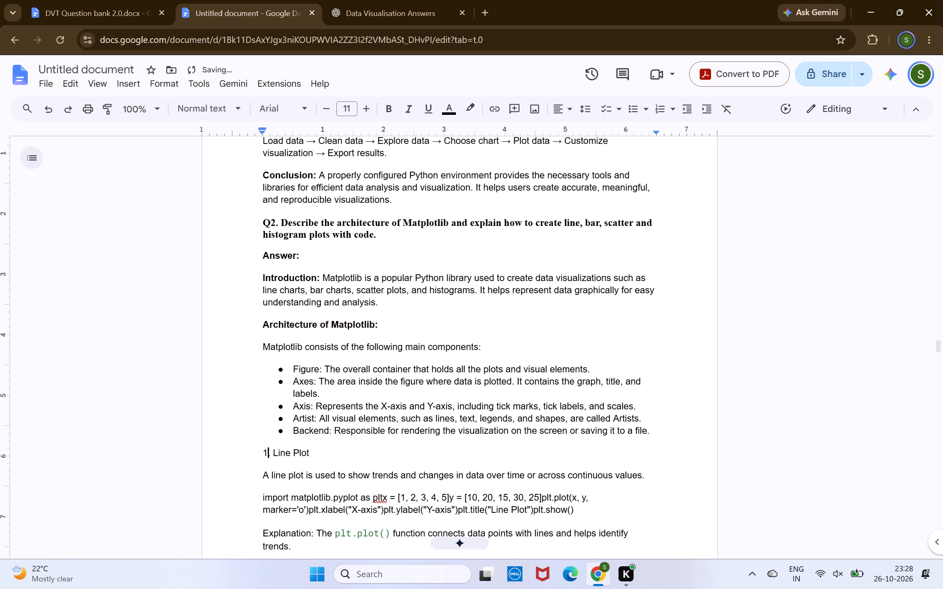
pyautogui.moveTo(263, 451); pyautogui.dragTo(324, 455)
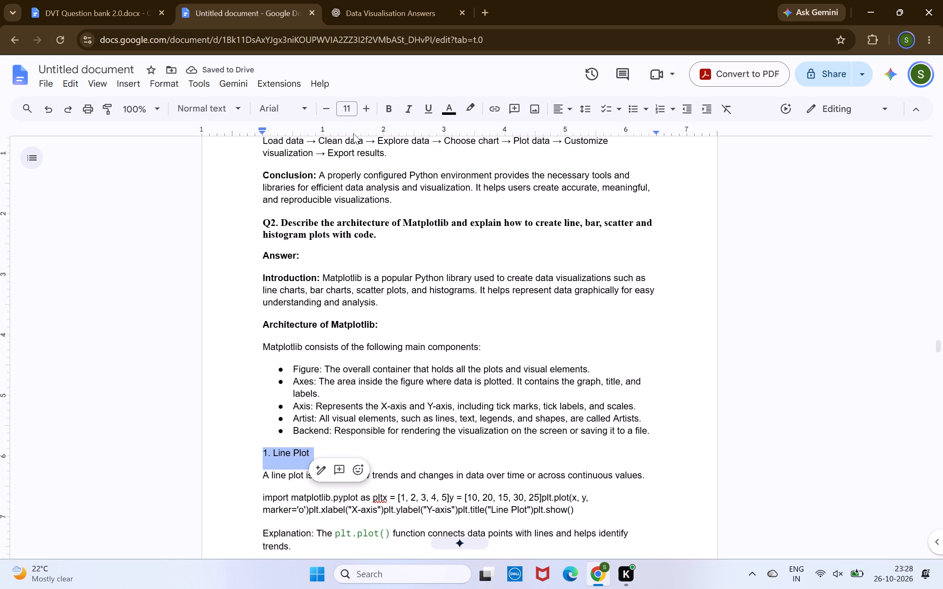
pyautogui.click(394, 106)
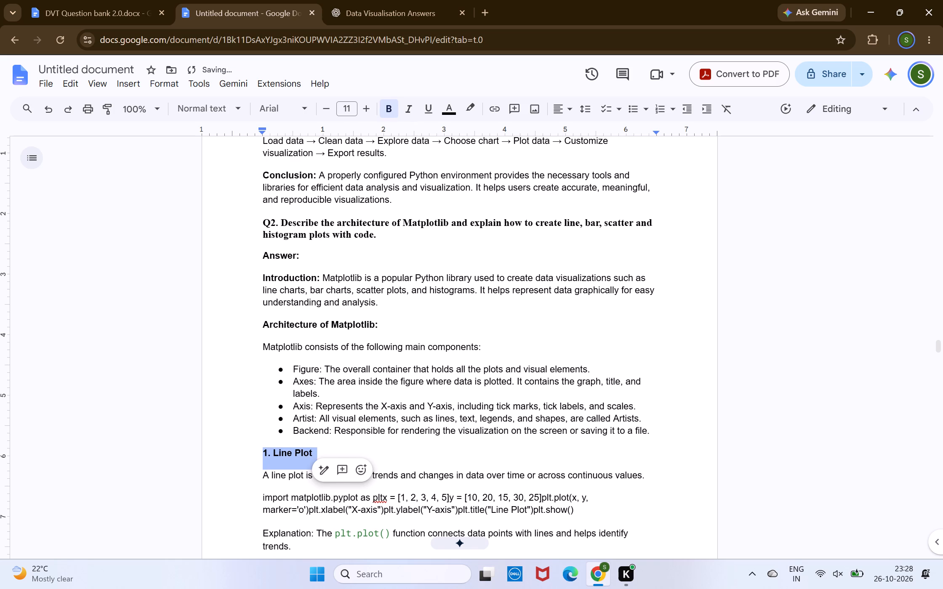
pyautogui.scroll(-4, 376, 377)
pyautogui.moveTo(264, 386); pyautogui.dragTo(322, 383)
pyautogui.click(382, 108)
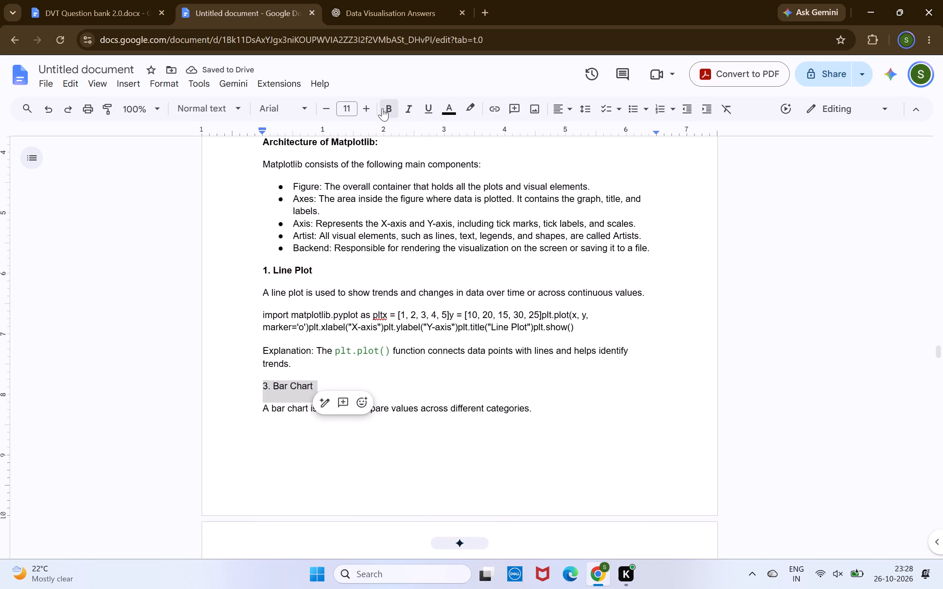
pyautogui.click(269, 386)
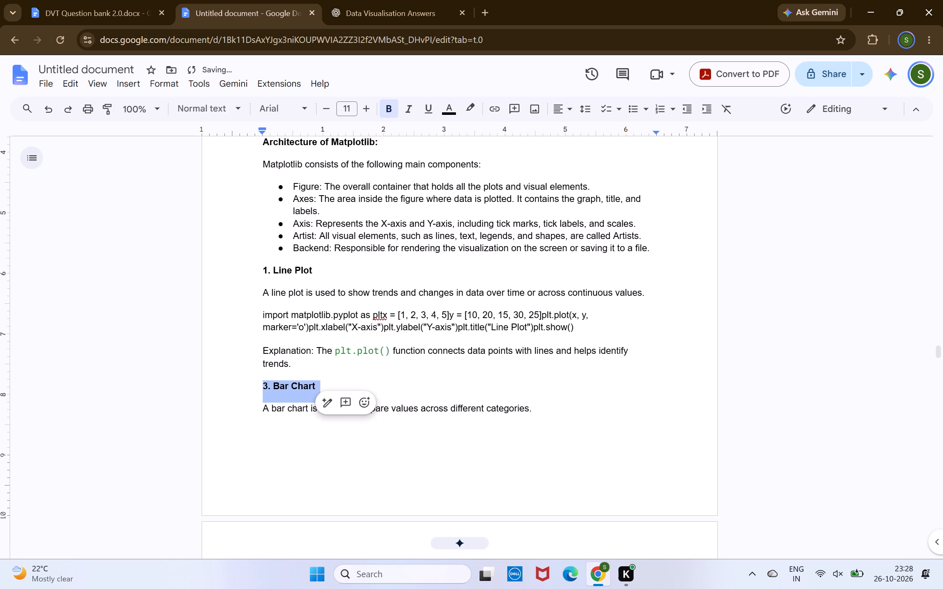
pyautogui.press('BackSpace')
pyautogui.press('2')
# Make the "Explanation:" labels bold for plt.plot() under Line Plot and plt.bar() under Bar Chart.
pyautogui.scroll(-2, 269, 386)
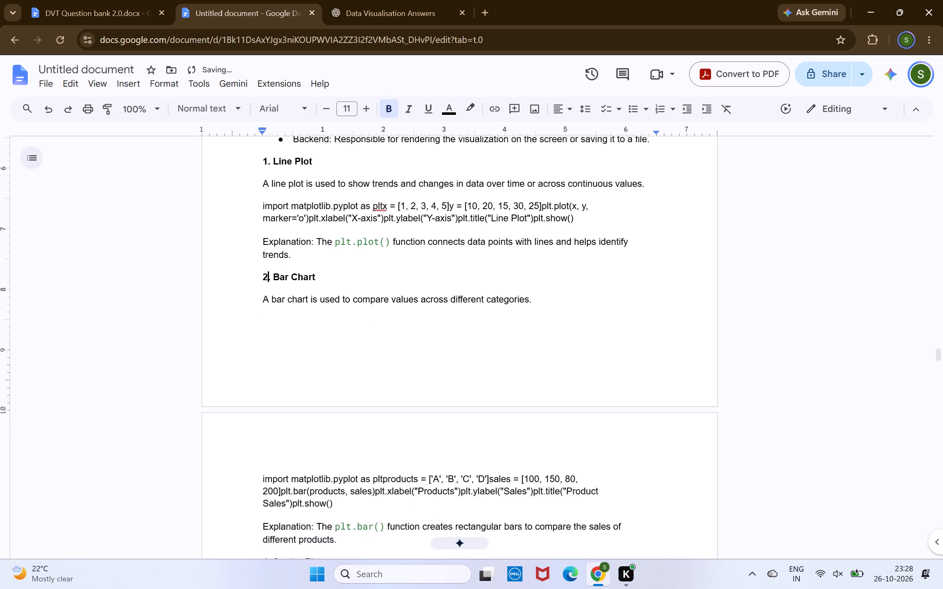
pyautogui.scroll(-3, 269, 386)
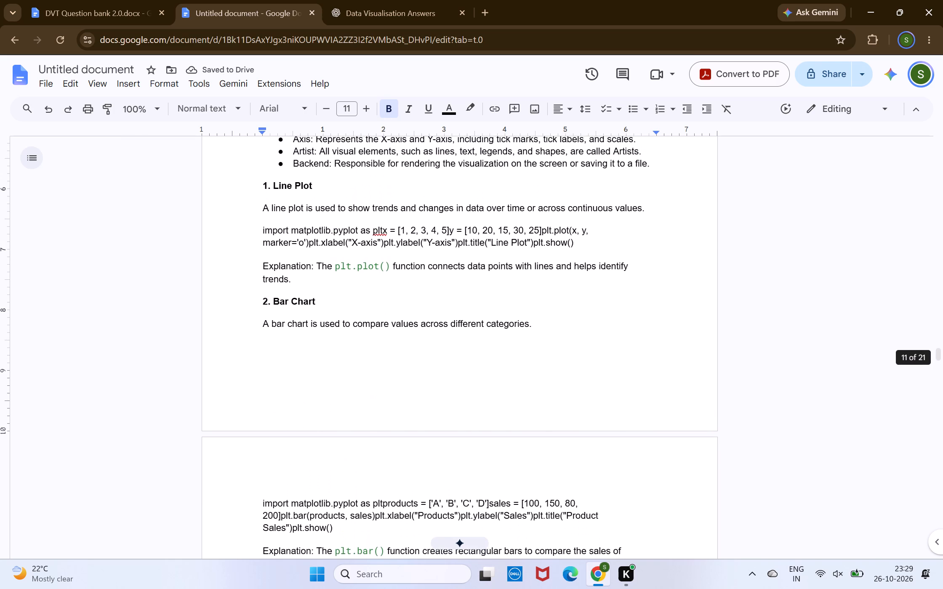
pyautogui.scroll(-1, 269, 386)
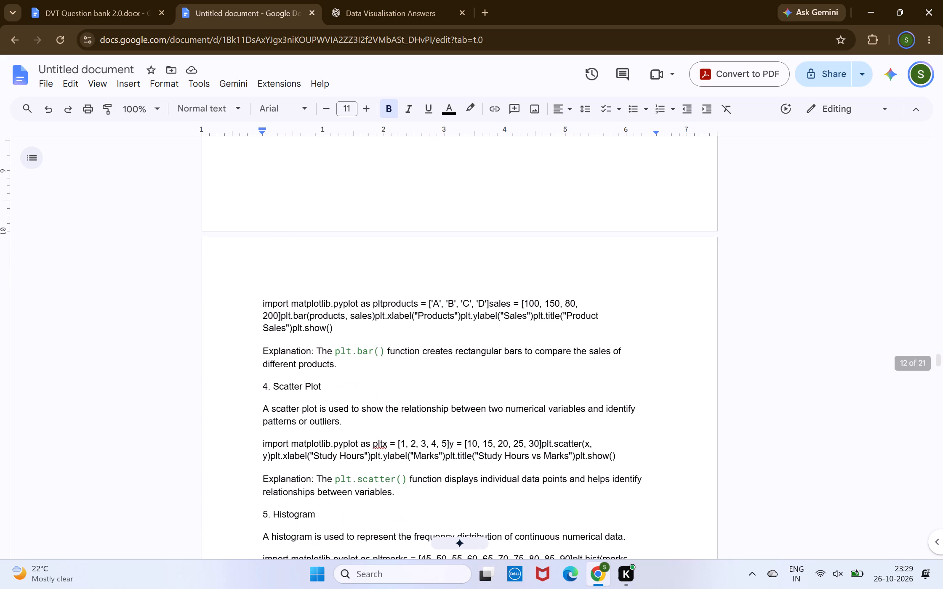
pyautogui.click(267, 387)
pyautogui.scroll(3, 267, 387)
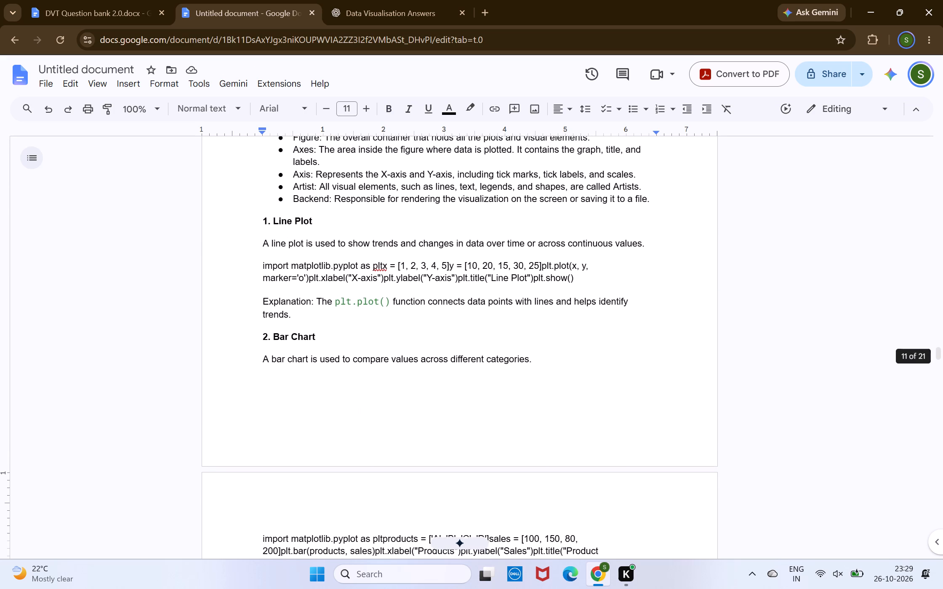
pyautogui.moveTo(265, 300); pyautogui.dragTo(314, 303)
pyautogui.click(389, 111)
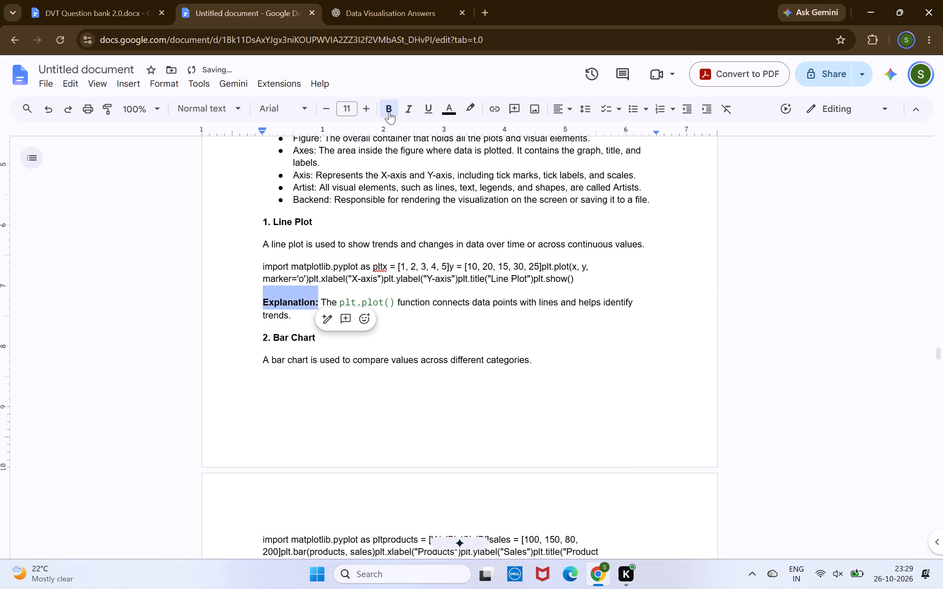
pyautogui.scroll(-3, 302, 432)
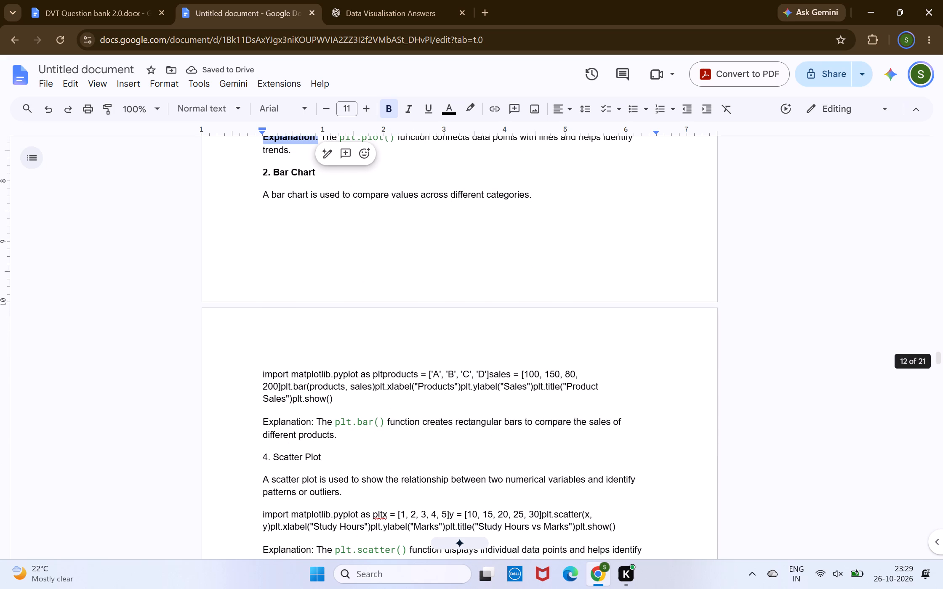
pyautogui.moveTo(262, 422); pyautogui.dragTo(317, 425)
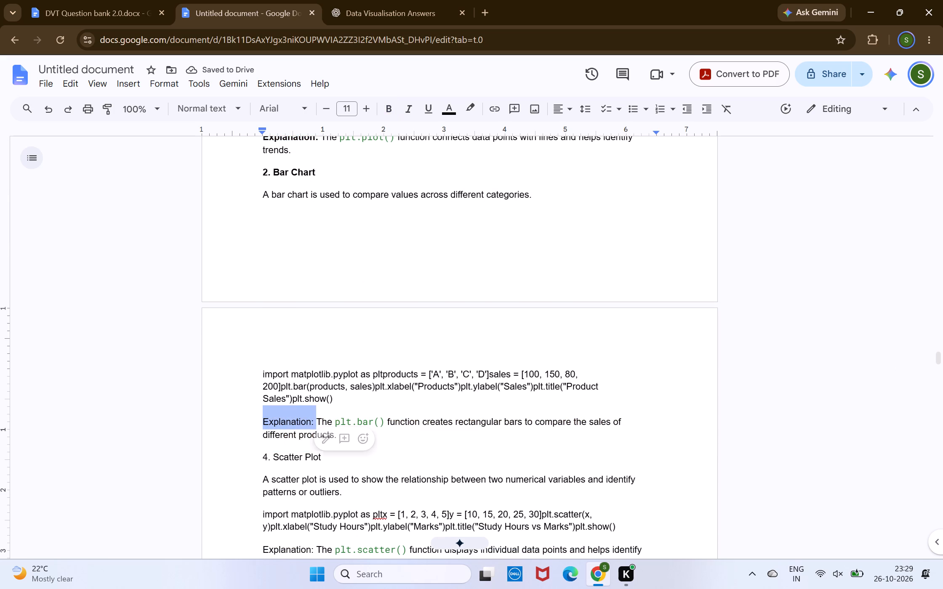
pyautogui.click(393, 113)
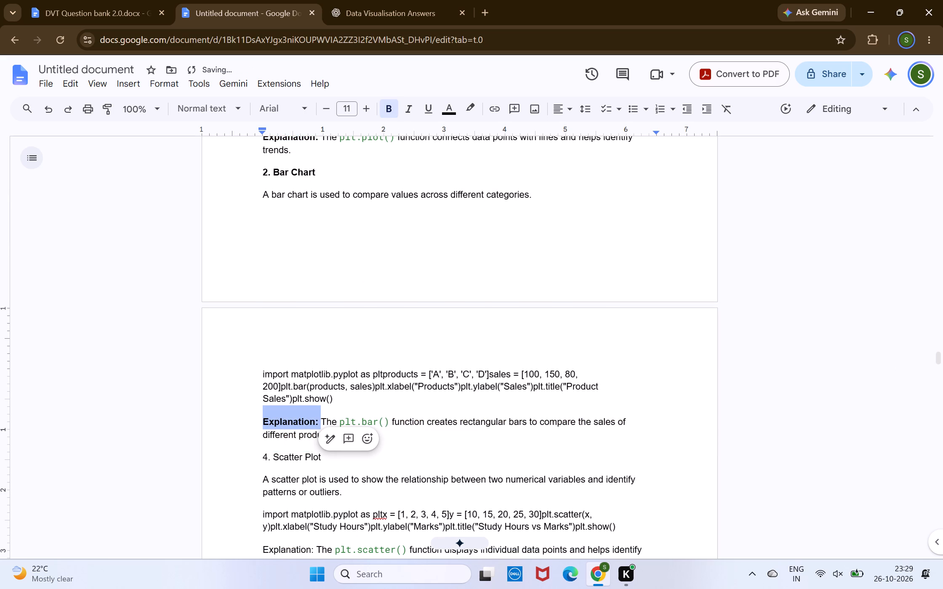
# Renumber the Scatter Plot heading as 3, and make it and its "Explanation:" label for plt.scatter() bold.
pyautogui.click(270, 455)
pyautogui.press('BackSpace')
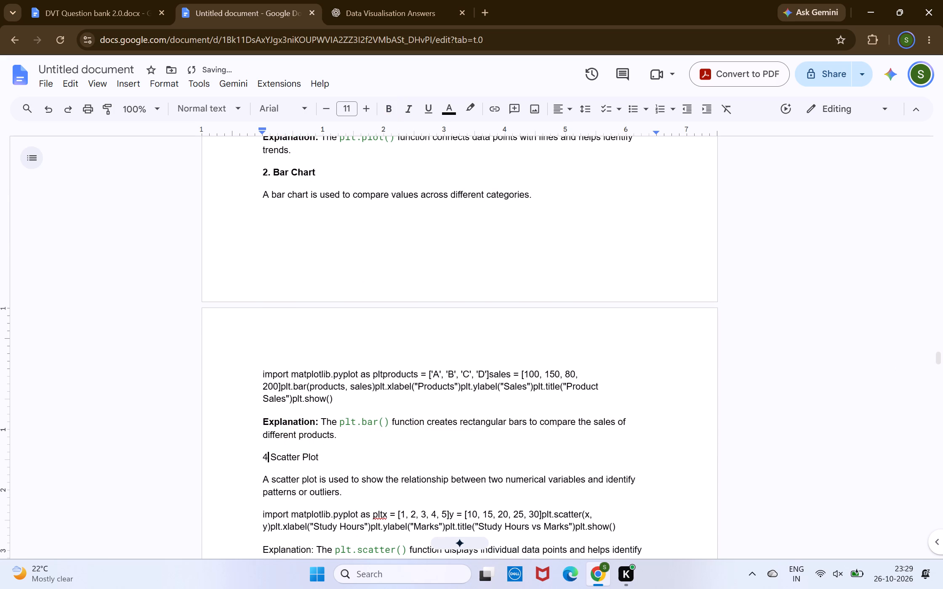
pyautogui.press('BackSpace')
pyautogui.write('3.')
pyautogui.moveTo(265, 457); pyautogui.dragTo(331, 453)
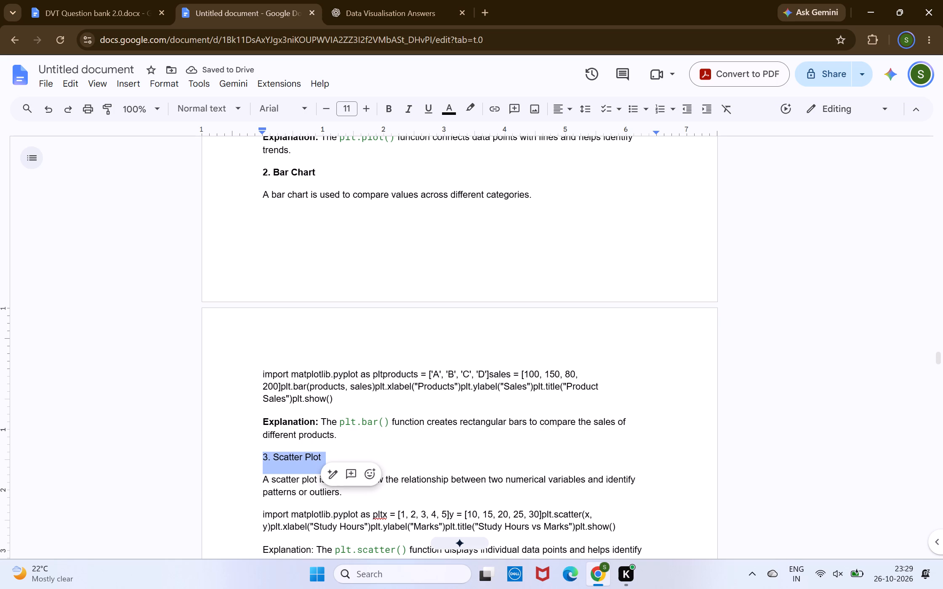
pyautogui.click(384, 111)
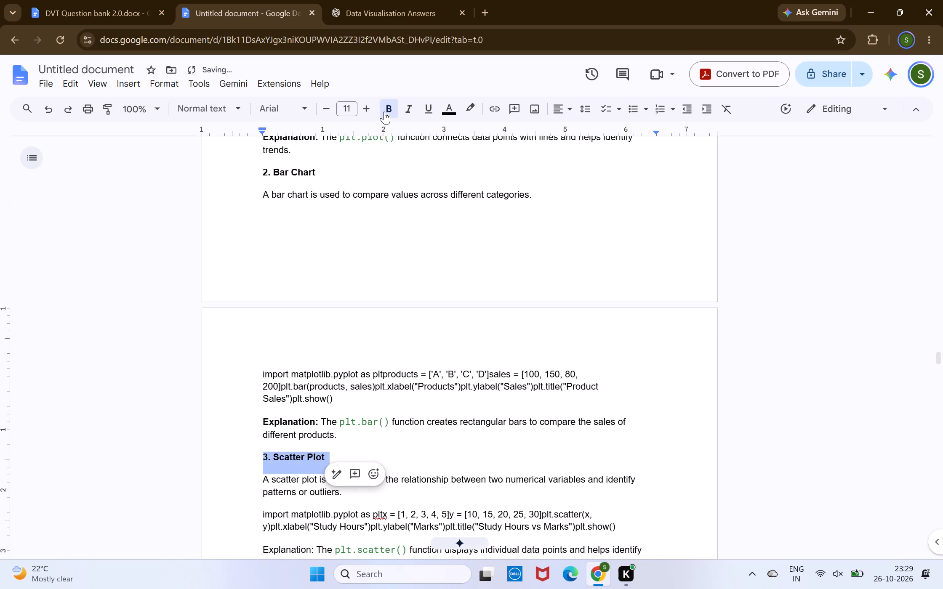
pyautogui.click(423, 427)
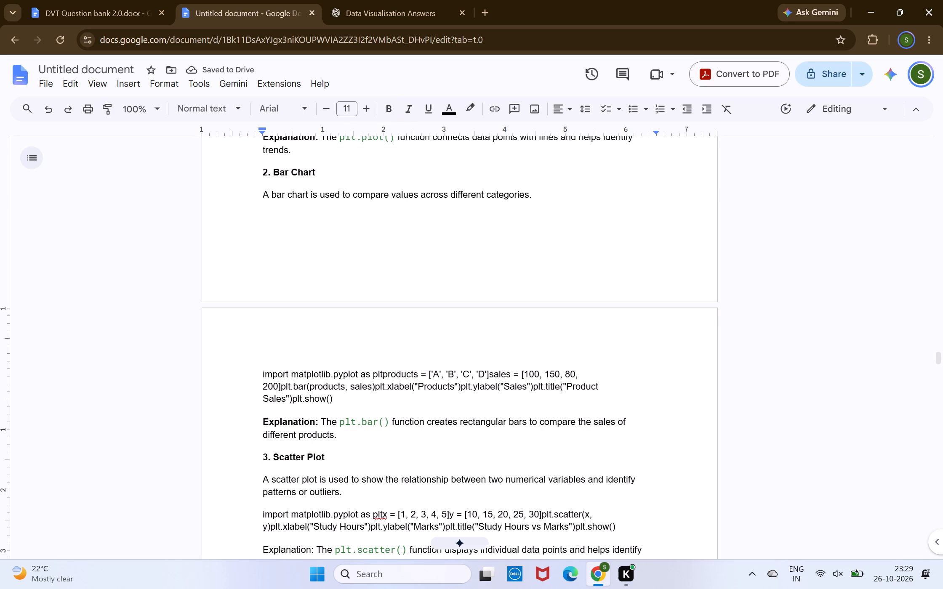
pyautogui.scroll(-2, 376, 490)
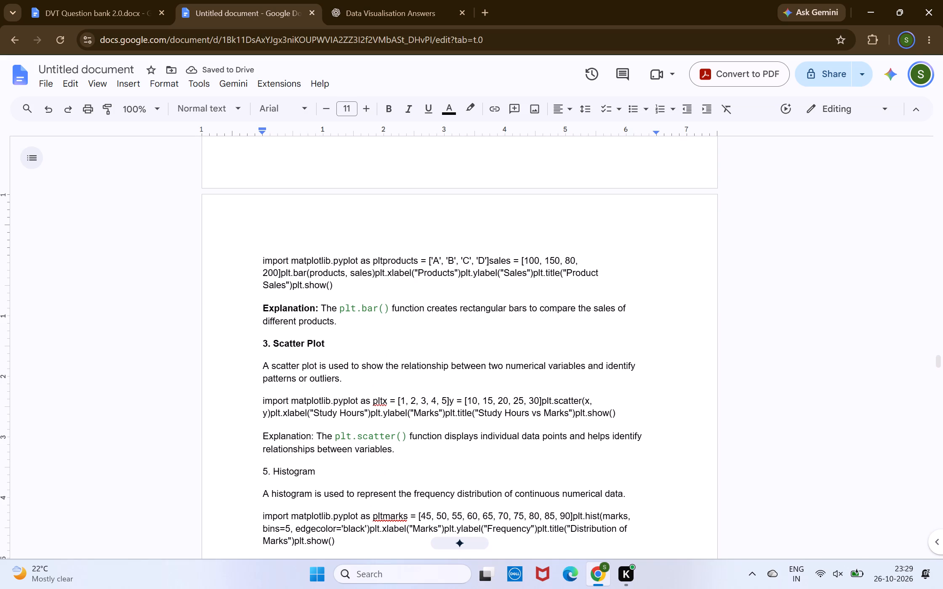
pyautogui.moveTo(261, 430); pyautogui.dragTo(317, 432)
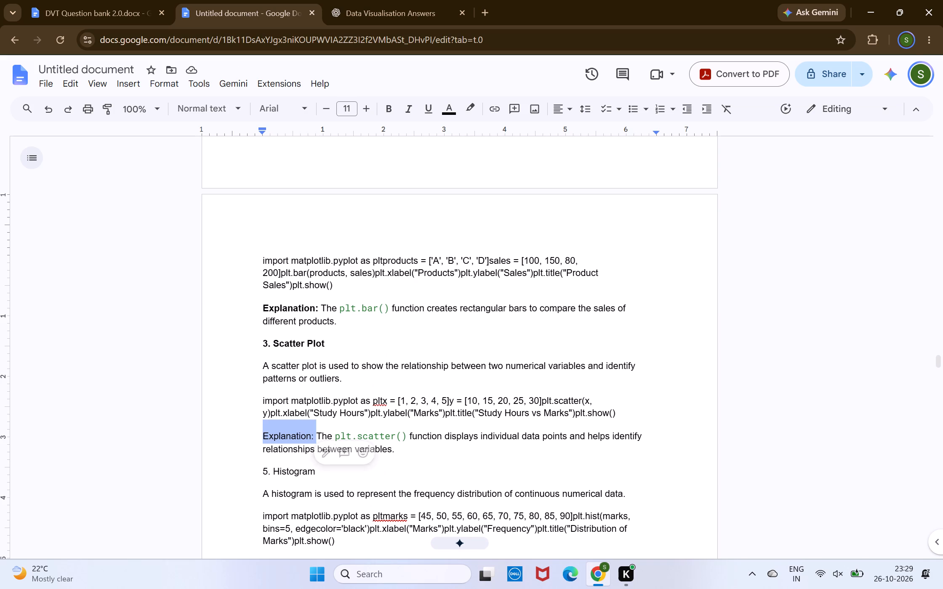
pyautogui.click(389, 111)
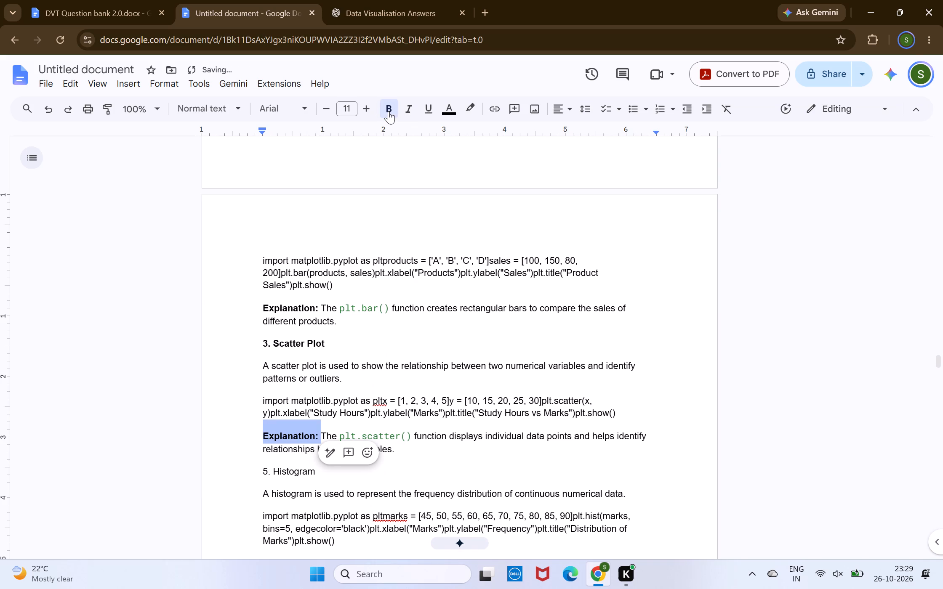
# Make the Histogram heading in Q2 bold and renumber it as 4.
pyautogui.moveTo(264, 471); pyautogui.dragTo(335, 480)
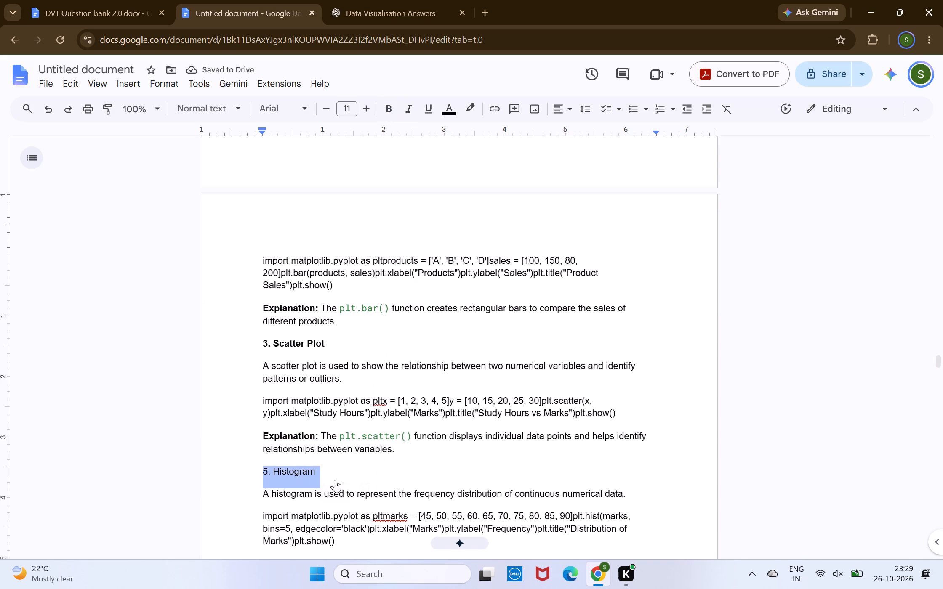
pyautogui.click(389, 112)
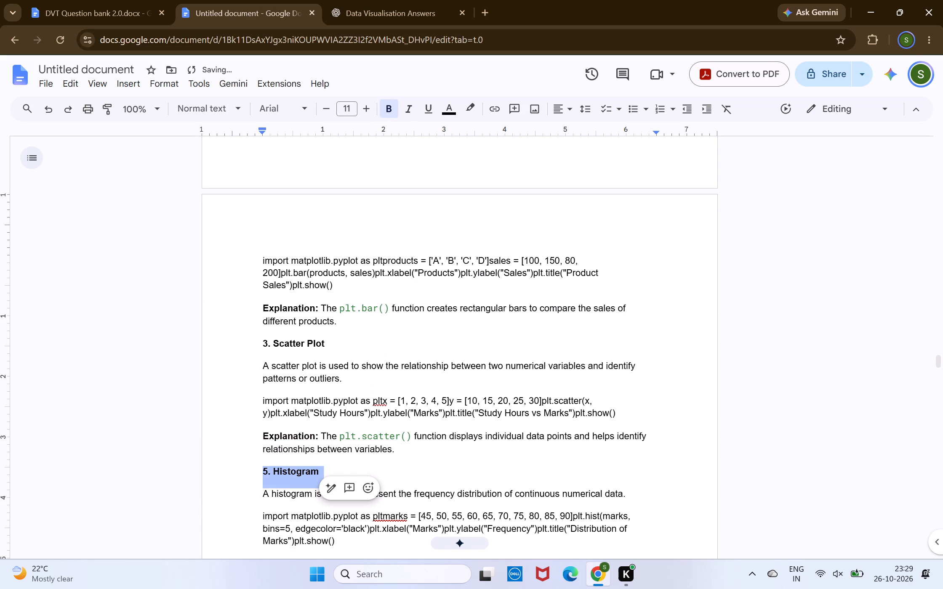
pyautogui.click(267, 471)
pyautogui.press('BackSpace')
pyautogui.press('4')
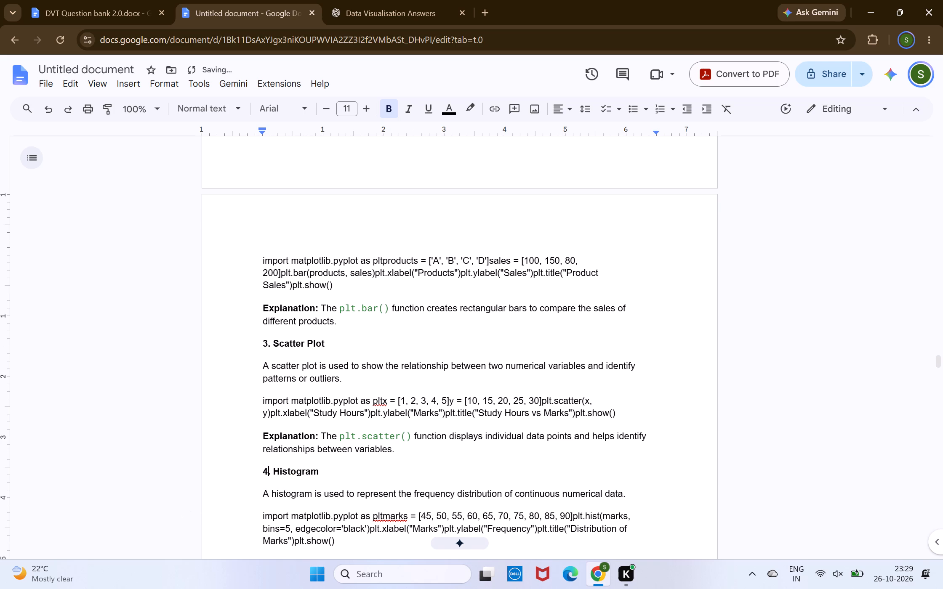
# Renumber the "Common Customization Functions" heading in the Q2 answer as 5.
pyautogui.scroll(-2, 277, 479)
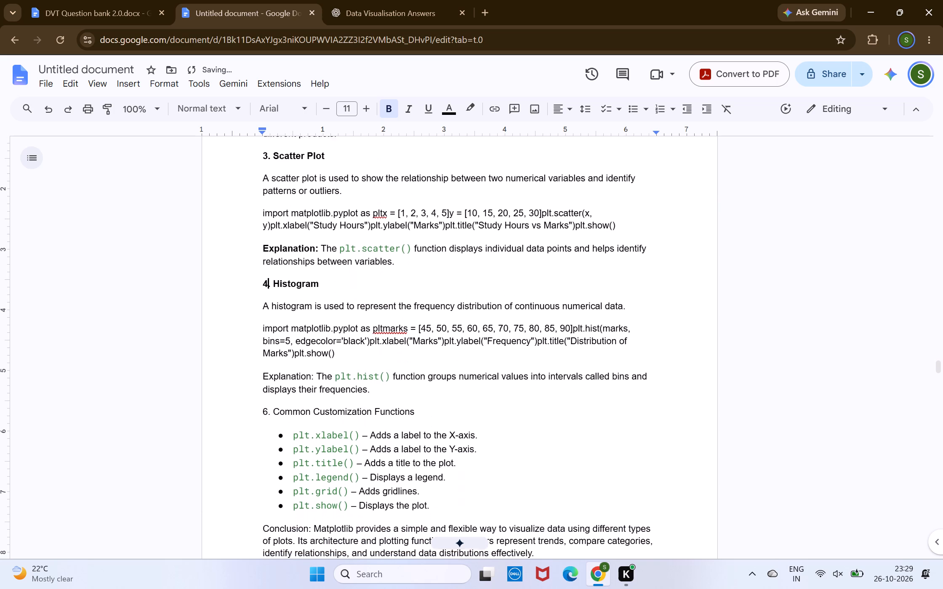
pyautogui.scroll(-1, 277, 479)
pyautogui.click(269, 408)
pyautogui.press('BackSpace')
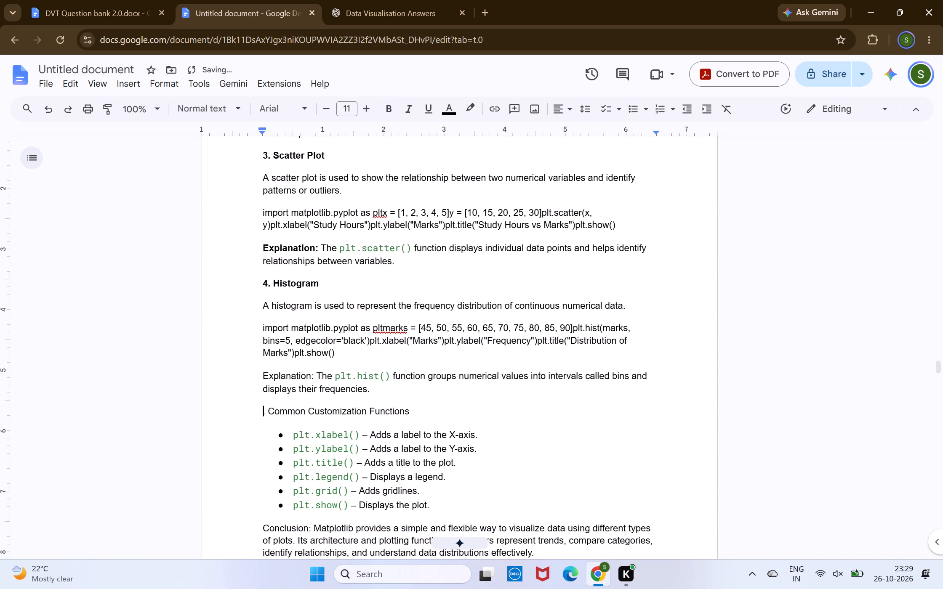
pyautogui.press('5')
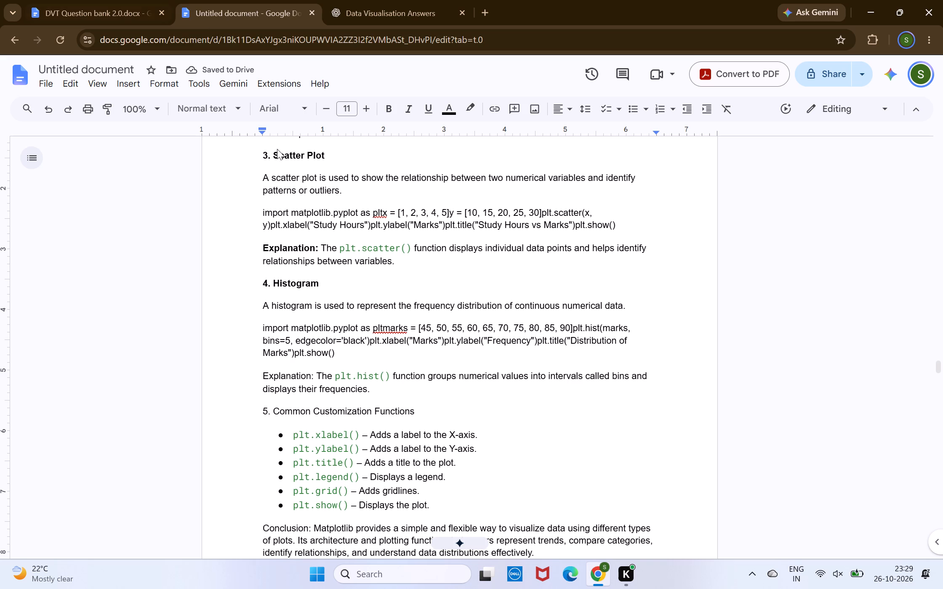
# Switch to DVT Question bank 2.0 and examine how its Q2 Matplotlib answer is laid out.
pyautogui.click(65, 0)
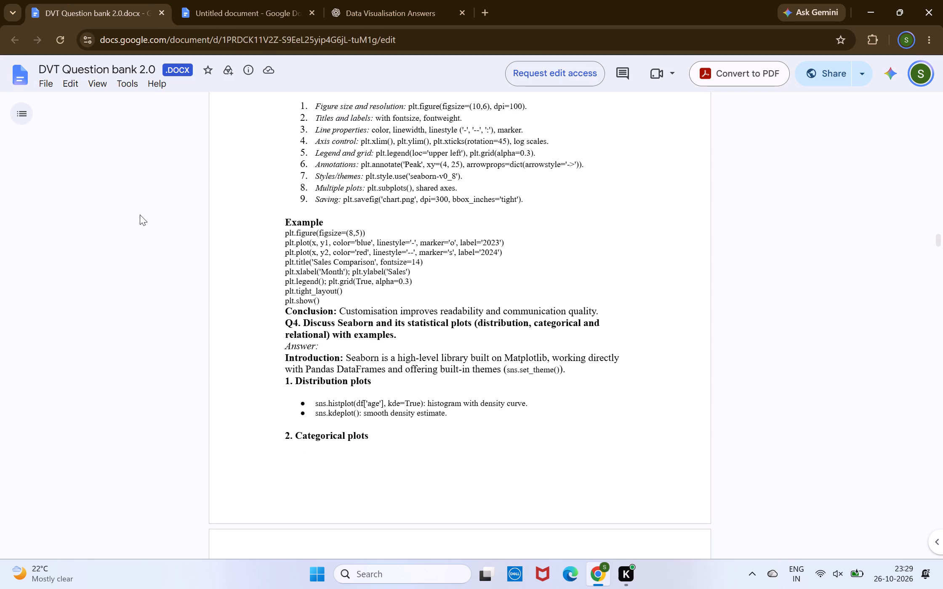
pyautogui.scroll(6, 299, 388)
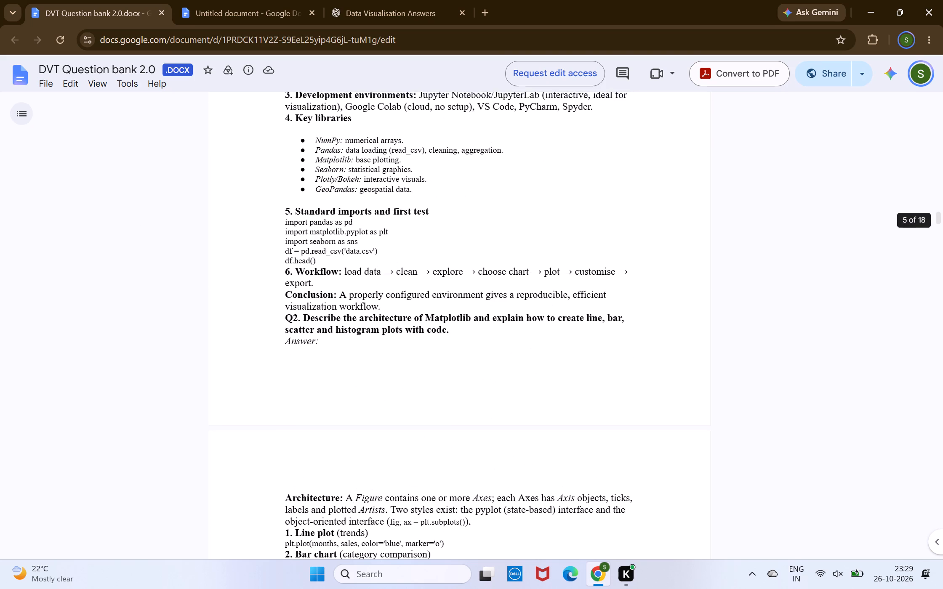
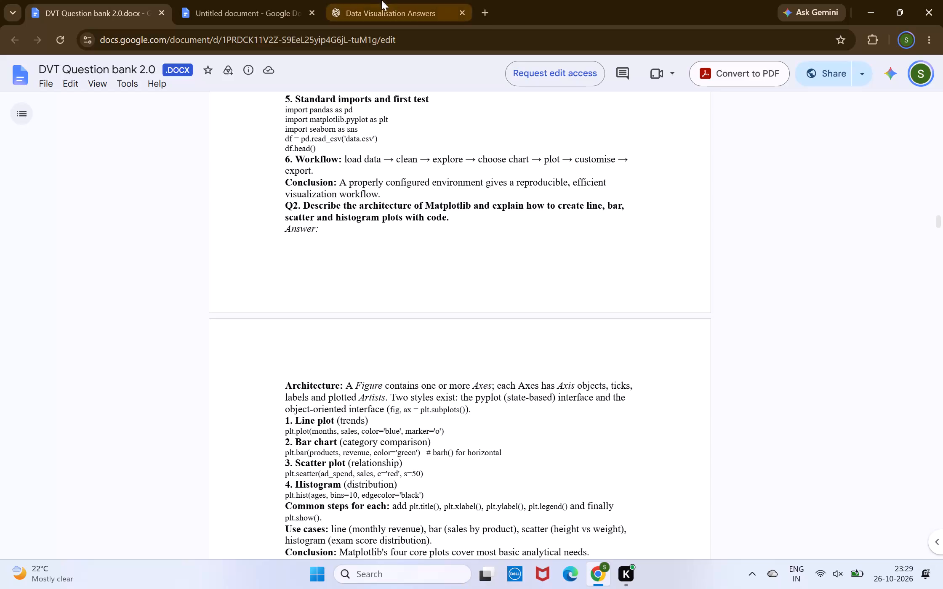
# Return to the untitled answers document and remove the number 5 from the "Common Customization Functions" heading in Q2, keeping it on its own line.
pyautogui.click(266, 0)
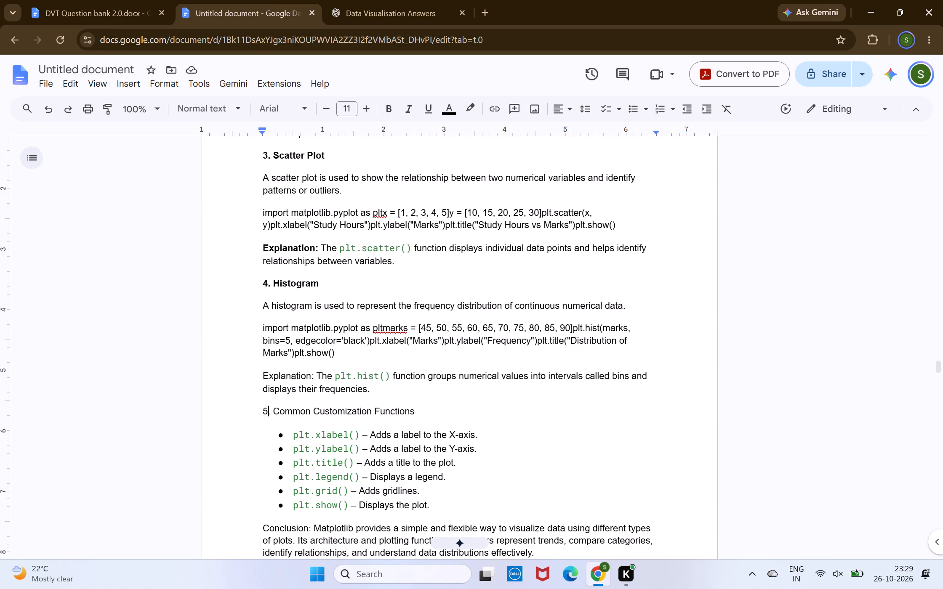
pyautogui.press('Right')
pyautogui.press('BackSpace')
pyautogui.press('BackSpace')
pyautogui.press('BackSpace')
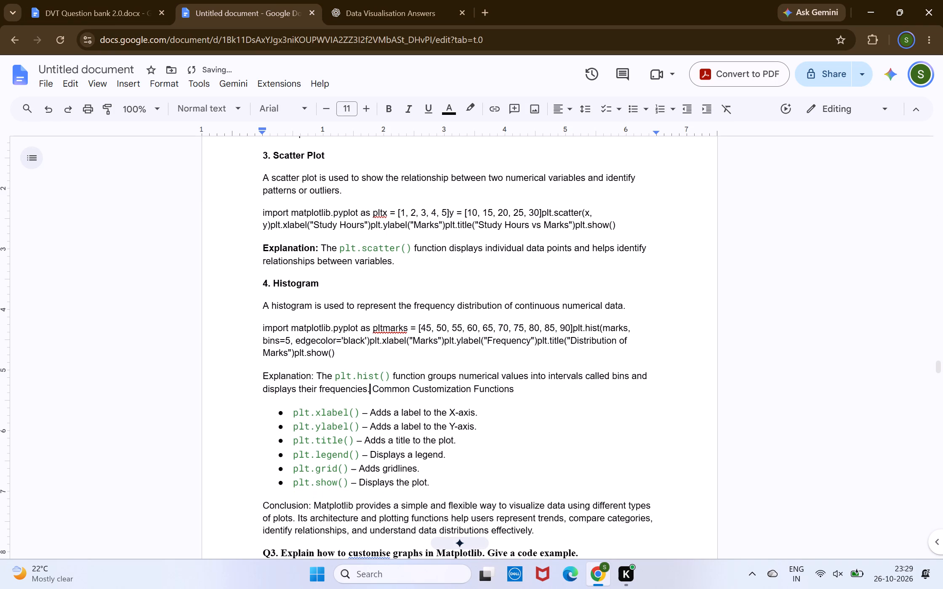
pyautogui.press('Return')
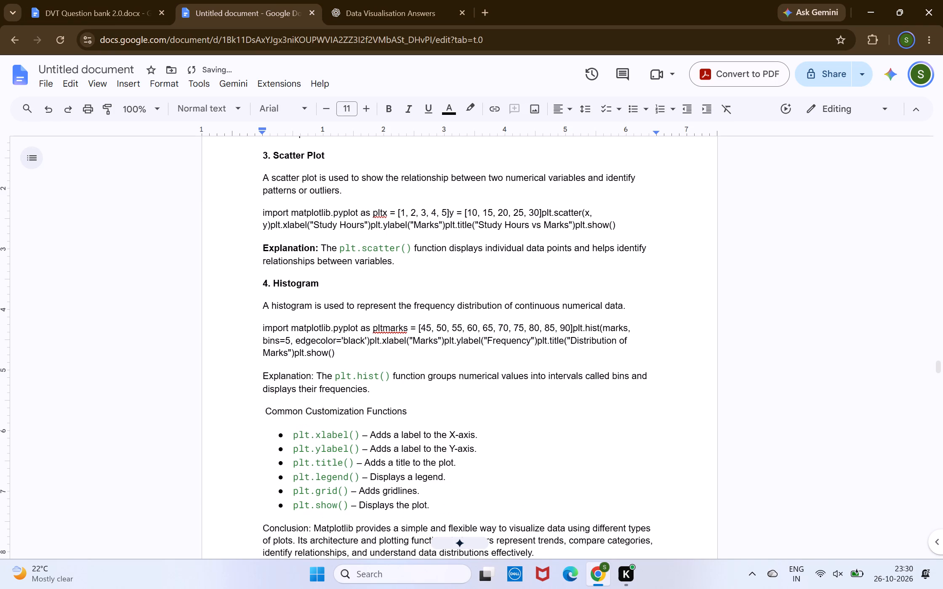
# Replace the "Common Customization Functions" heading with the bold "Common steps for each:" label copied from the Q2 answer in DVT Question bank 2.0.
pyautogui.moveTo(265, 412); pyautogui.dragTo(410, 409)
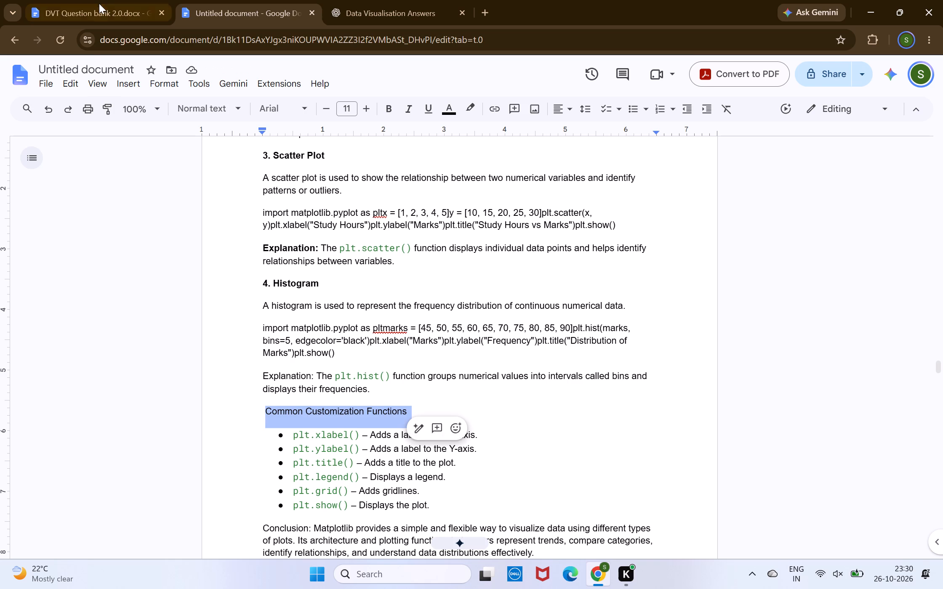
pyautogui.click(103, 0)
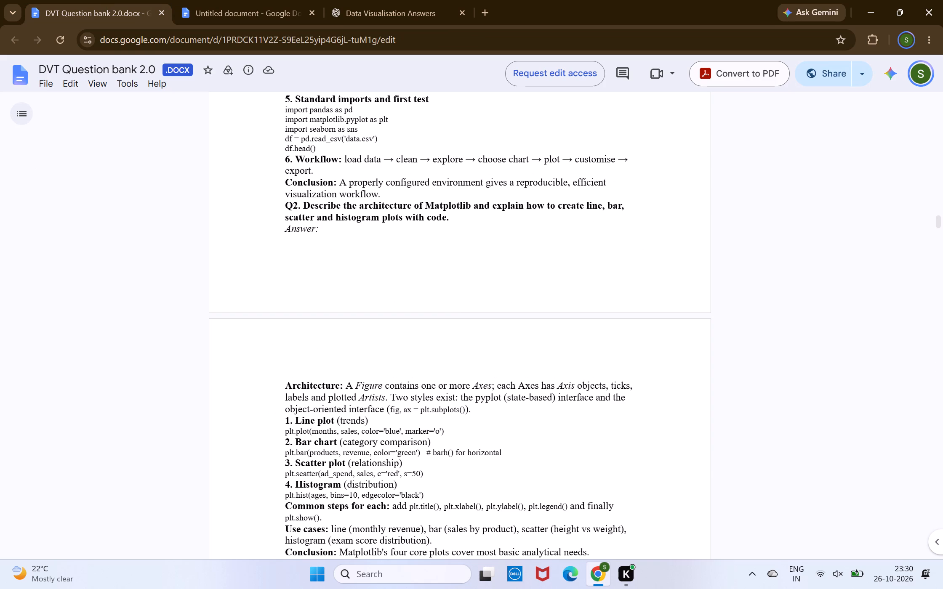
pyautogui.scroll(-1, 320, 350)
pyautogui.moveTo(285, 409); pyautogui.dragTo(391, 409)
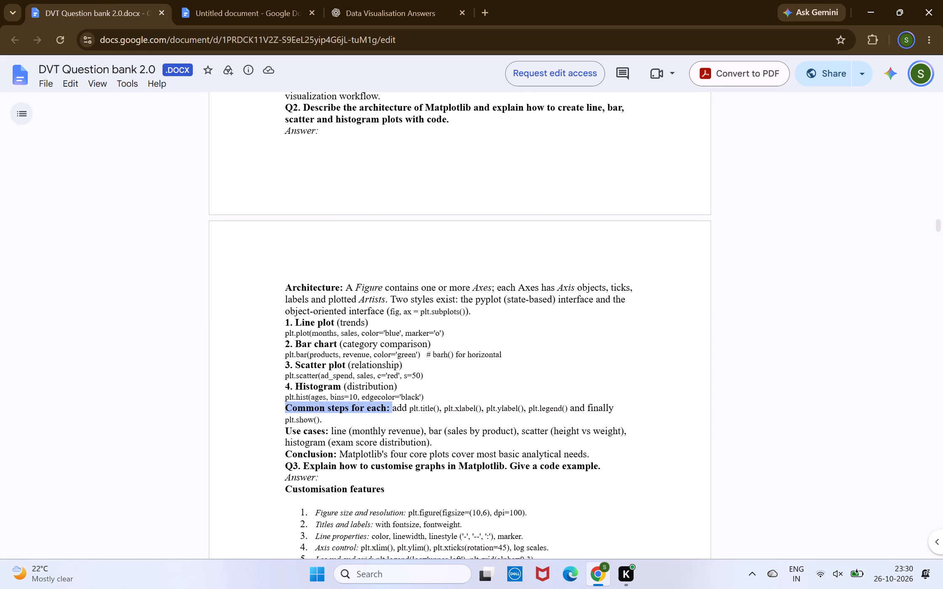
pyautogui.hotkey('ctrl', 'c')
pyautogui.click(209, 0)
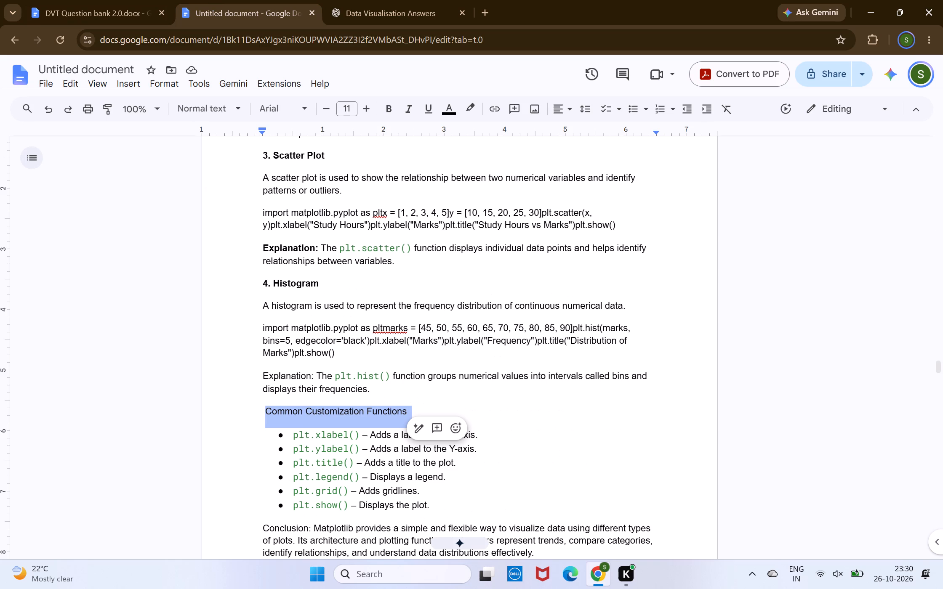
pyautogui.hotkey('ctrl', 'v')
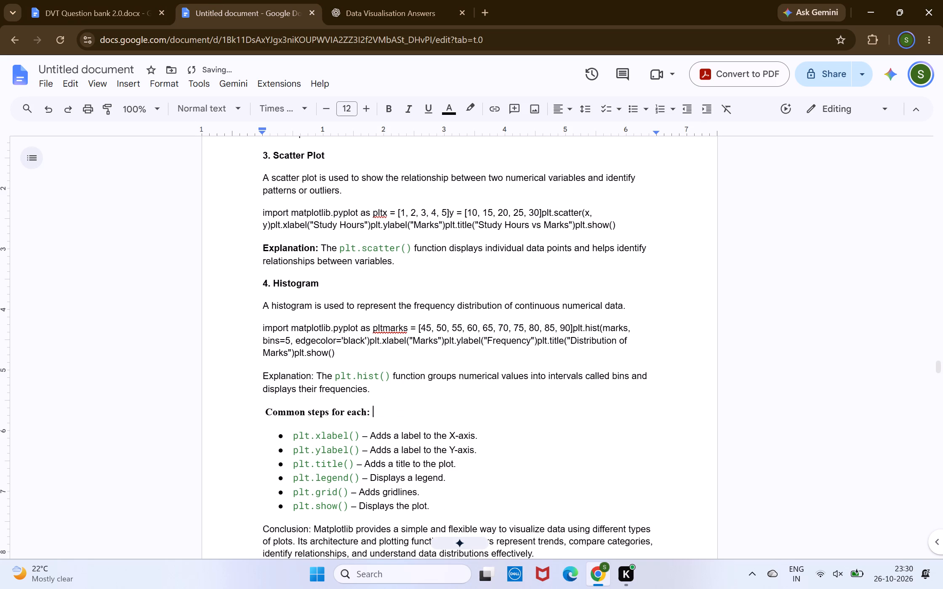
# Make the "Conclusion:" label at the end of the Q2 Matplotlib answer bold.
pyautogui.scroll(-1, 260, 430)
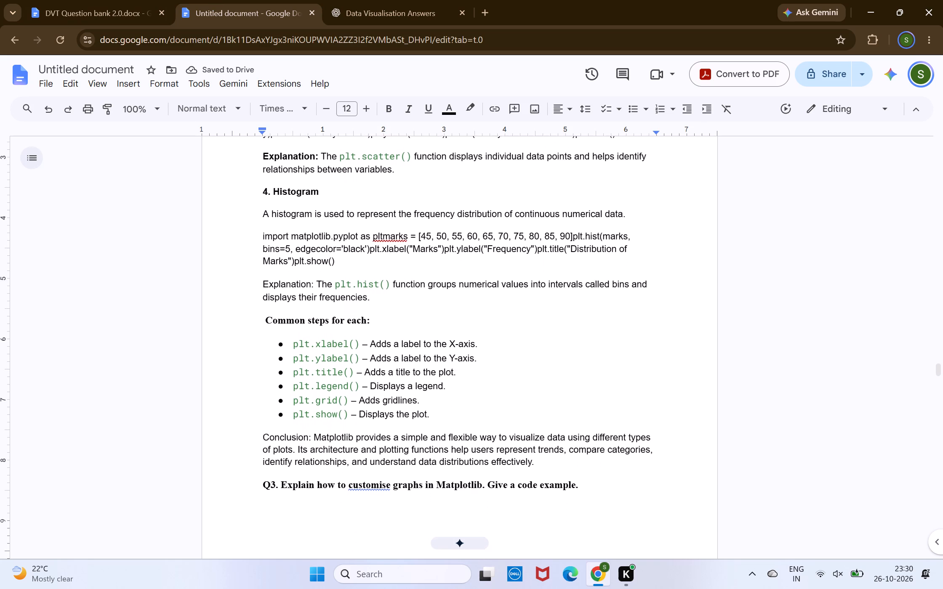
pyautogui.scroll(-1, 260, 430)
pyautogui.moveTo(262, 435); pyautogui.dragTo(263, 435)
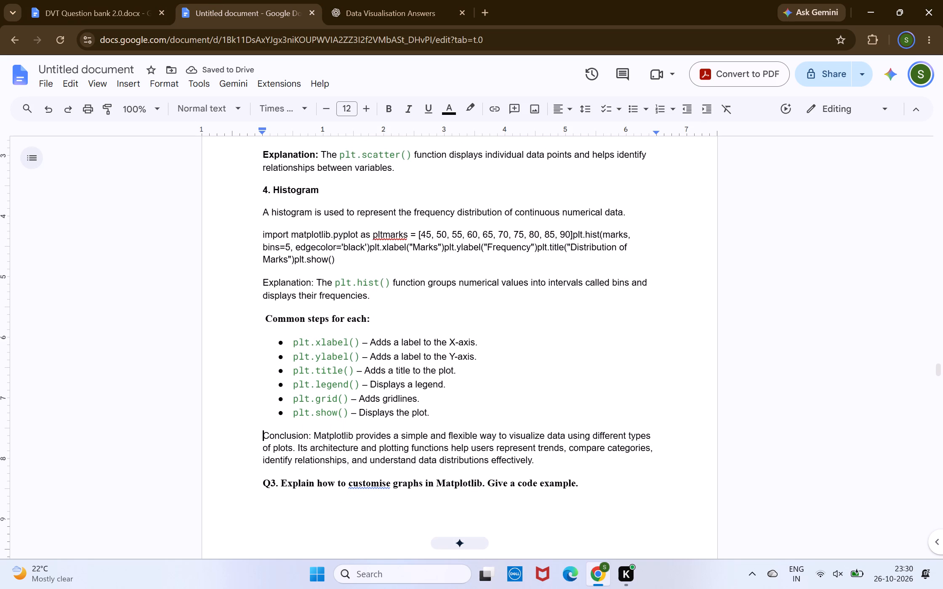
pyautogui.moveTo(263, 435); pyautogui.dragTo(310, 435)
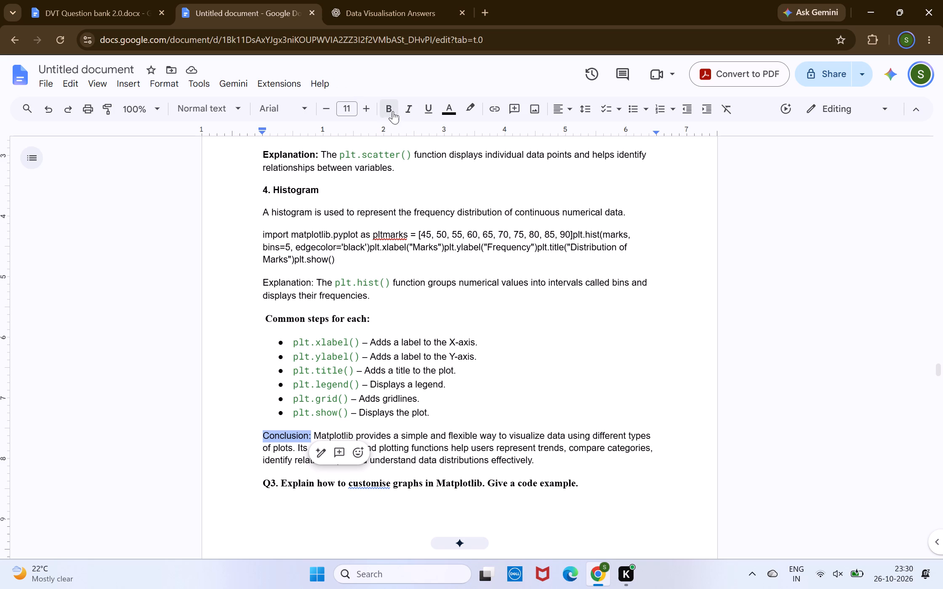
pyautogui.click(392, 111)
pyautogui.click(507, 389)
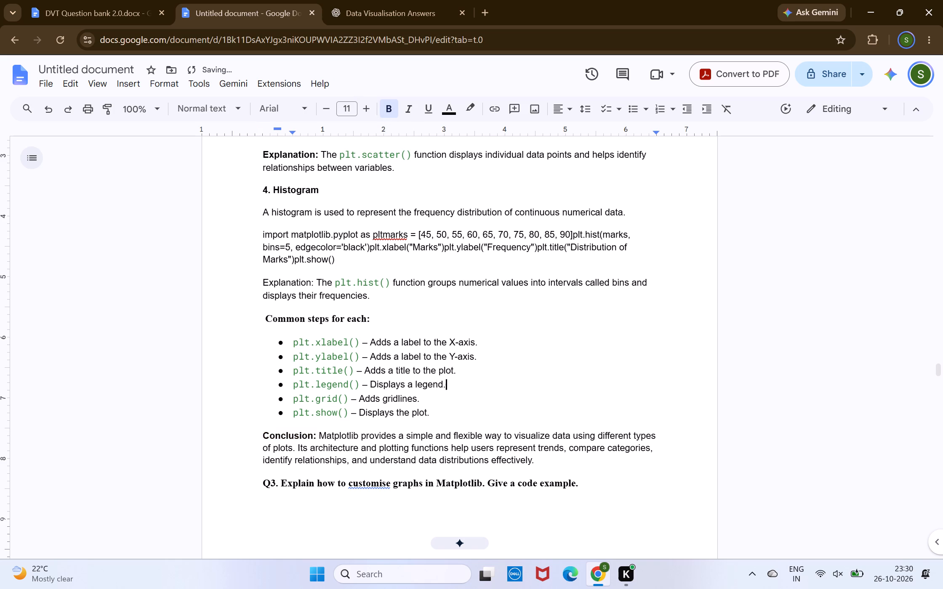
pyautogui.hscroll(-1, 507, 389)
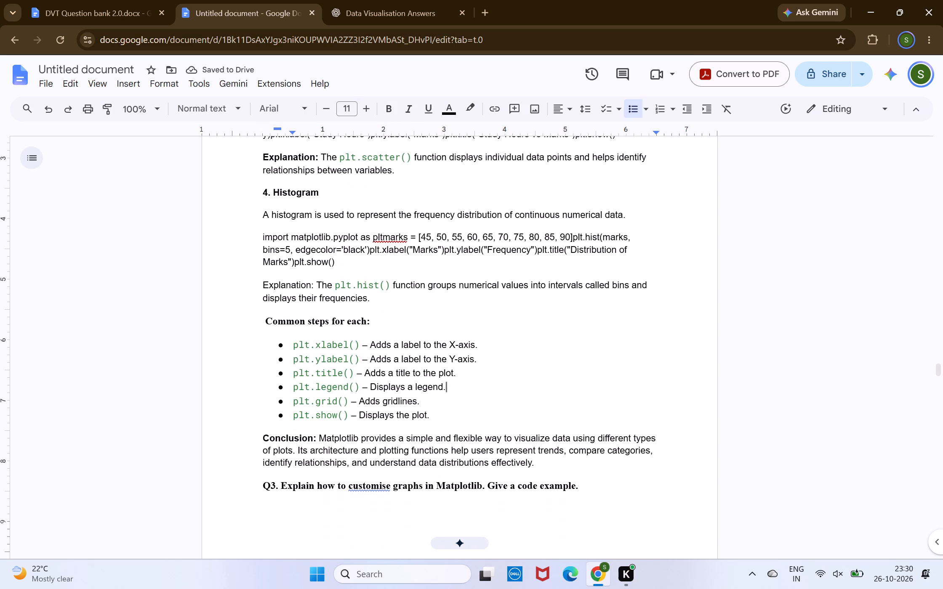
pyautogui.scroll(5, 507, 389)
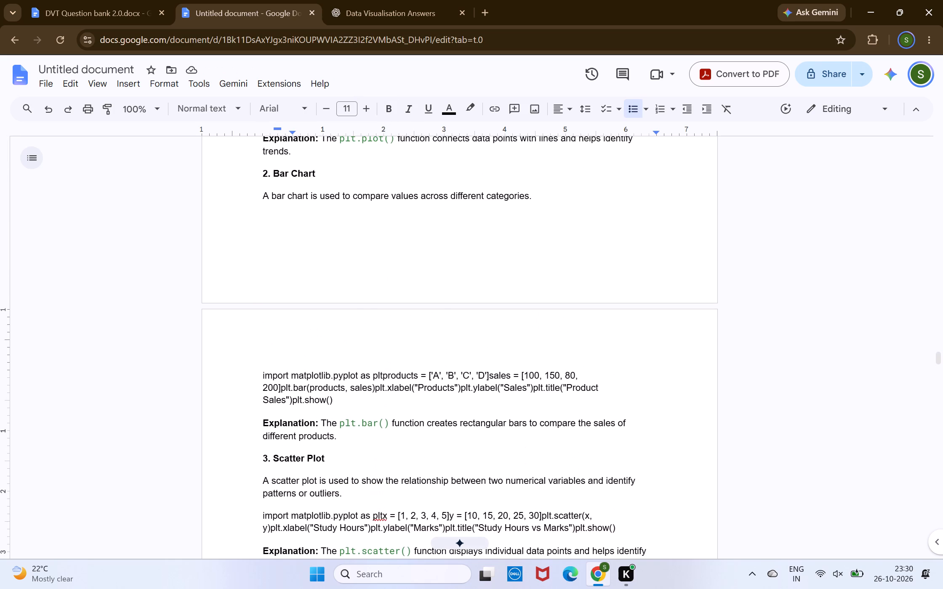
pyautogui.scroll(-1, 507, 389)
pyautogui.scroll(1, 363, 351)
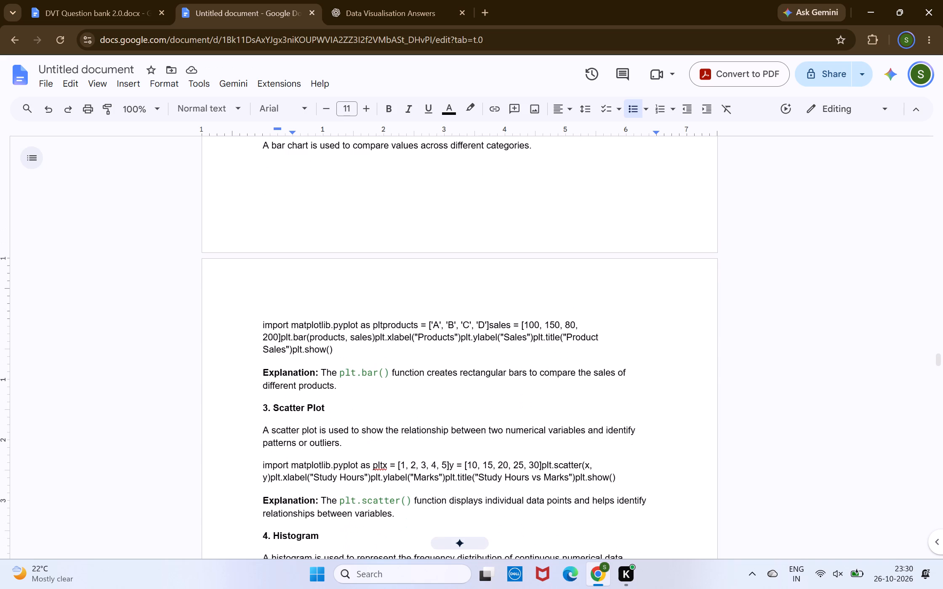
pyautogui.scroll(3, 363, 351)
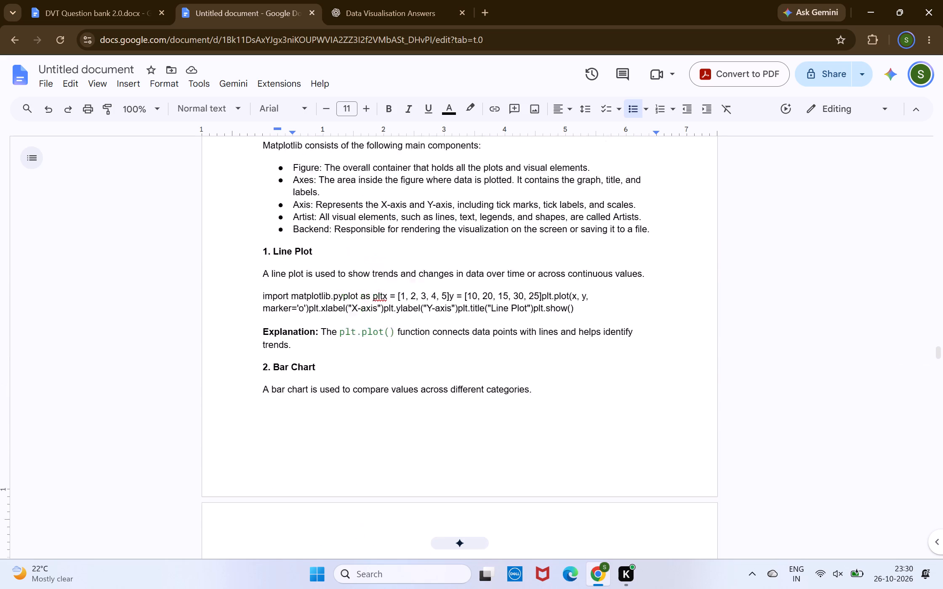
pyautogui.scroll(1, 363, 351)
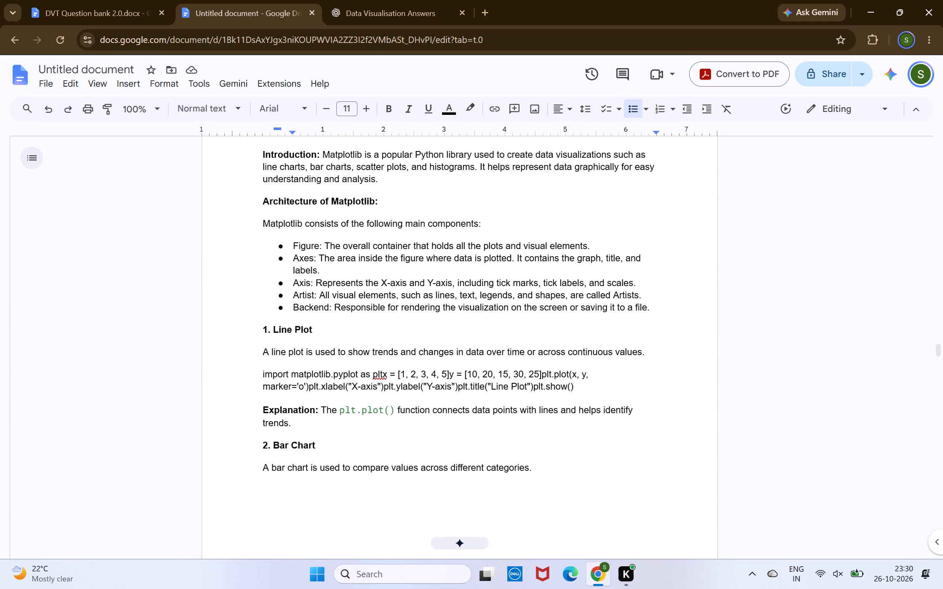
pyautogui.click(384, 375)
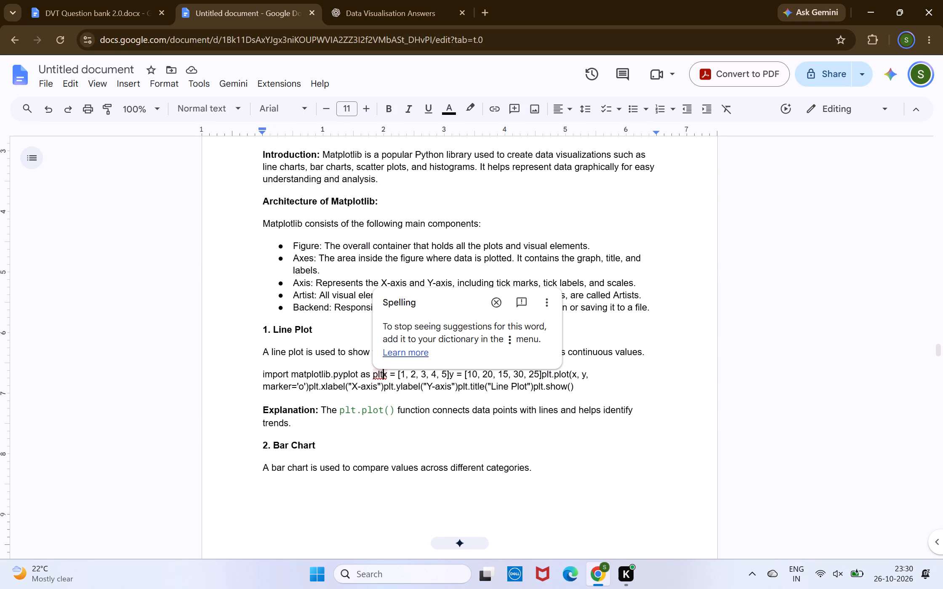
pyautogui.press('space')
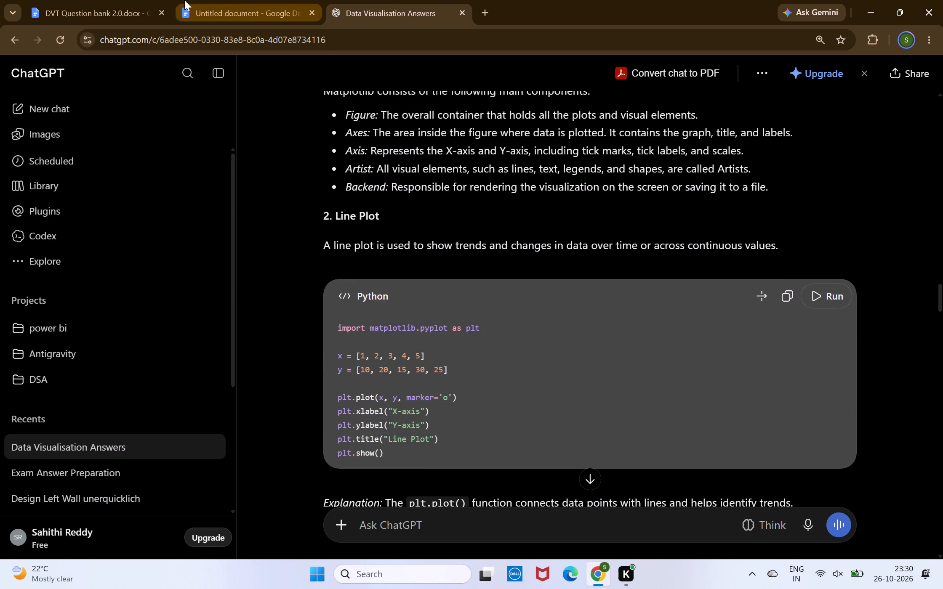
pyautogui.click(207, 0)
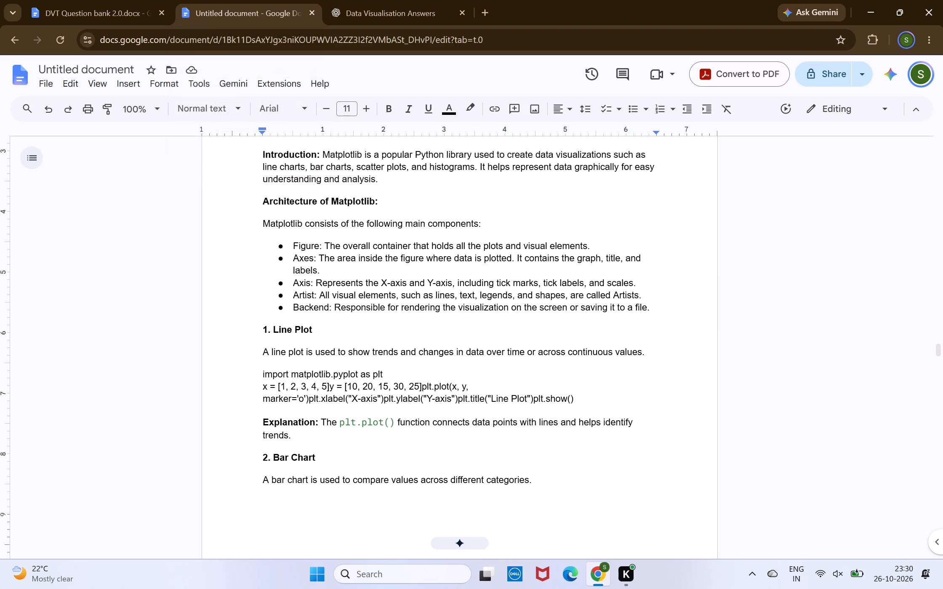
pyautogui.click(420, 385)
pyautogui.click(330, 385)
pyautogui.press('Return')
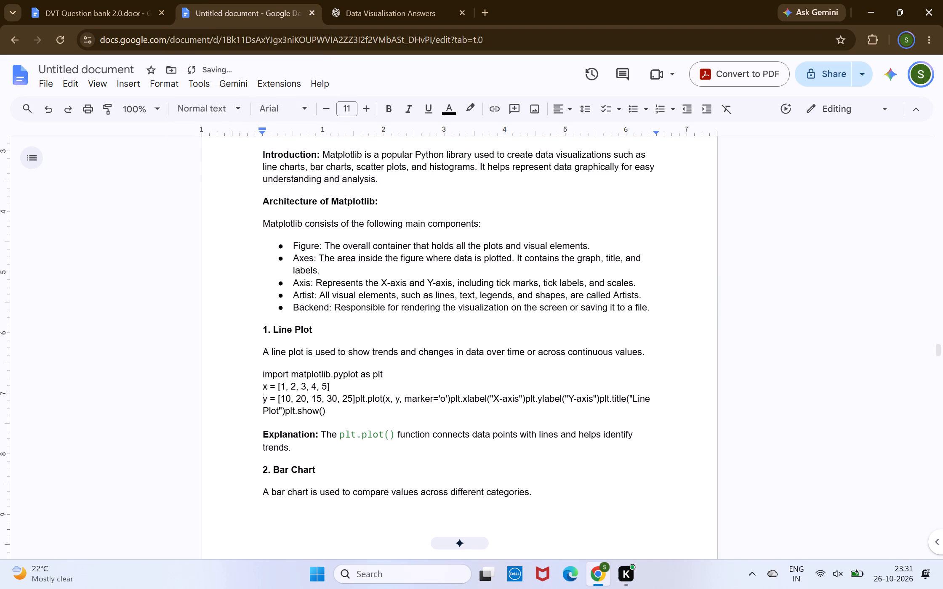
pyautogui.click(355, 395)
pyautogui.press('Return')
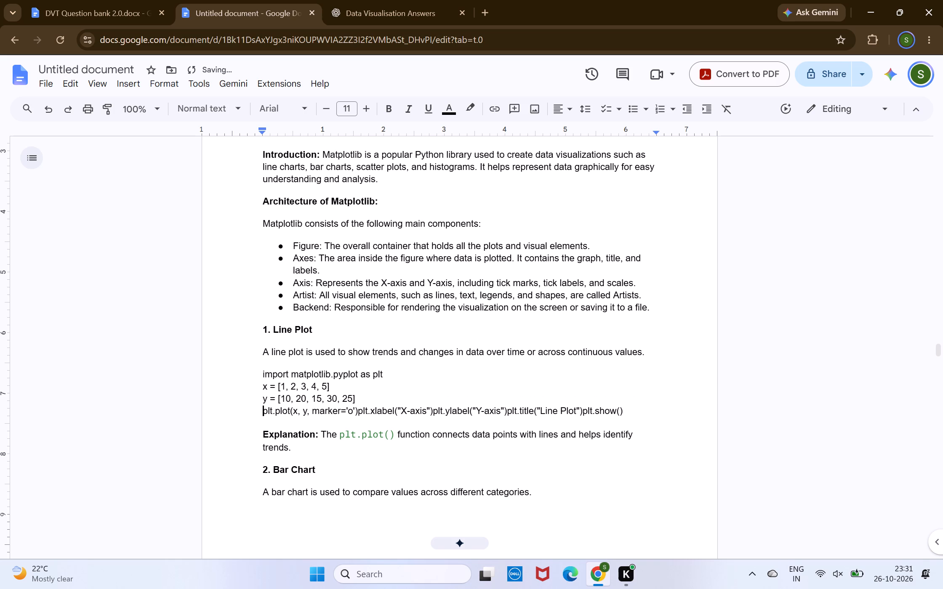
# Split the remaining Line Plot code so plt.plot, plt.xlabel, plt.ylabel, plt.title and plt.show() each sit on their own line, matching ChatGPT's layout.
pyautogui.click(357, 411)
pyautogui.click(381, 0)
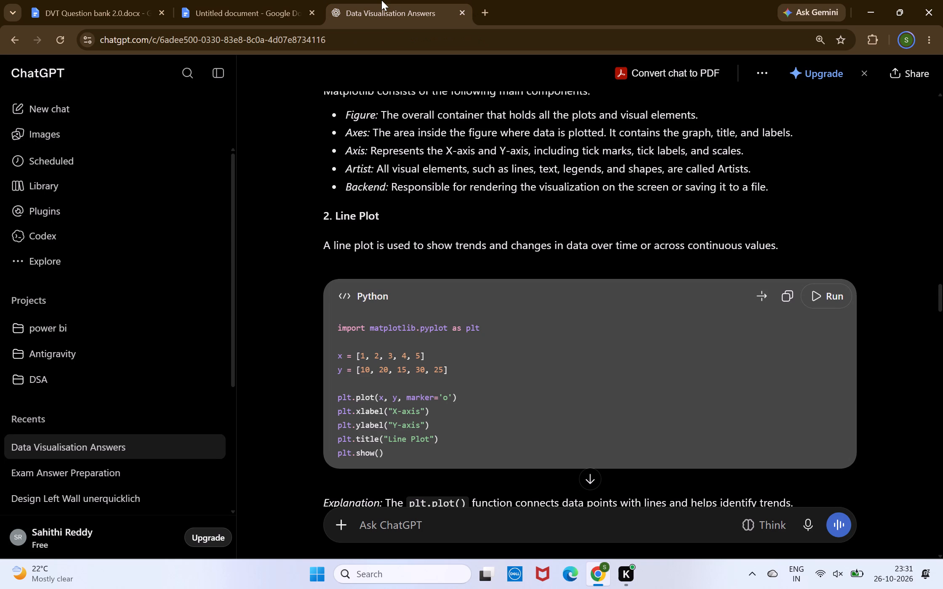
pyautogui.click(264, 0)
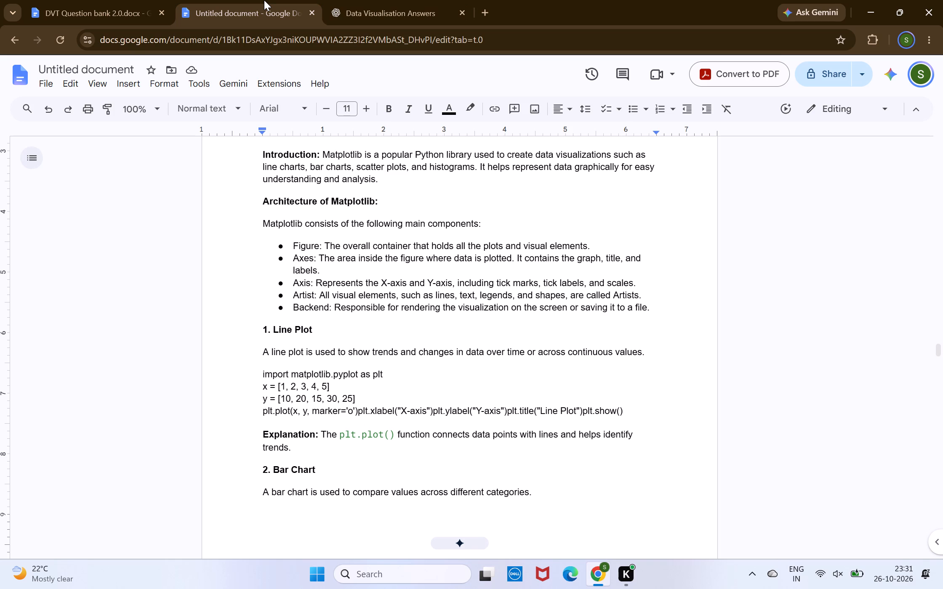
pyautogui.press('Return')
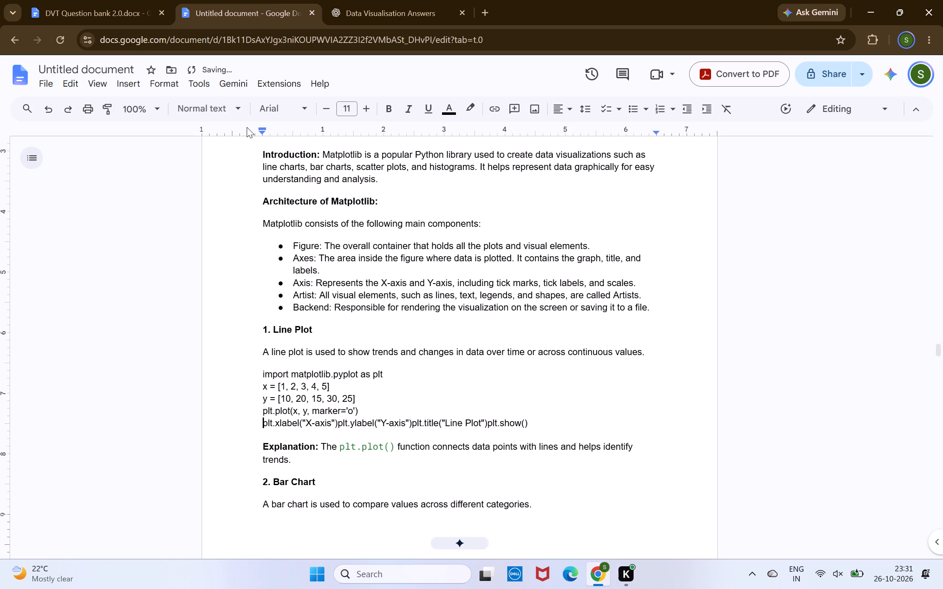
pyautogui.click(335, 420)
pyautogui.press('Right')
pyautogui.press('Return')
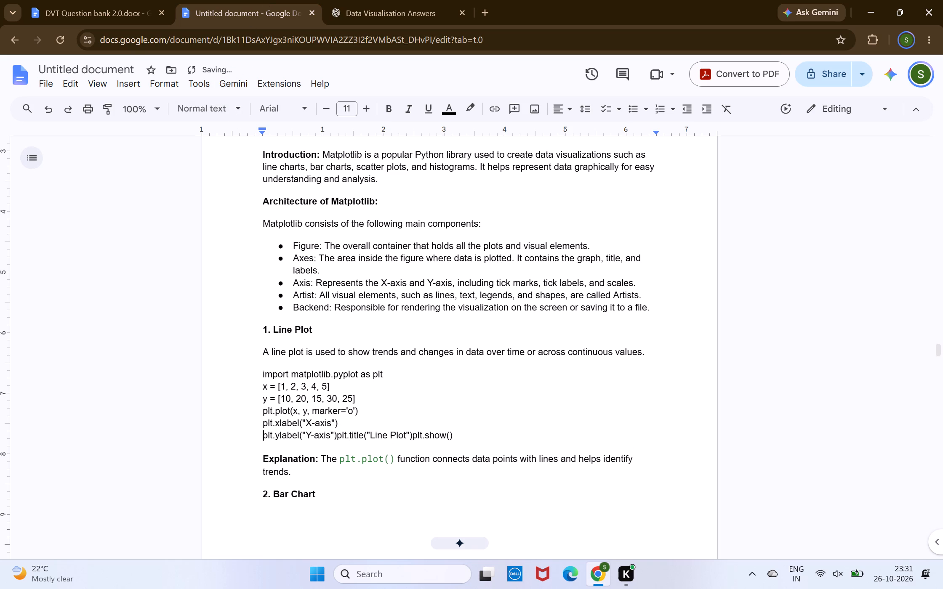
pyautogui.click(340, 433)
pyautogui.press('Return')
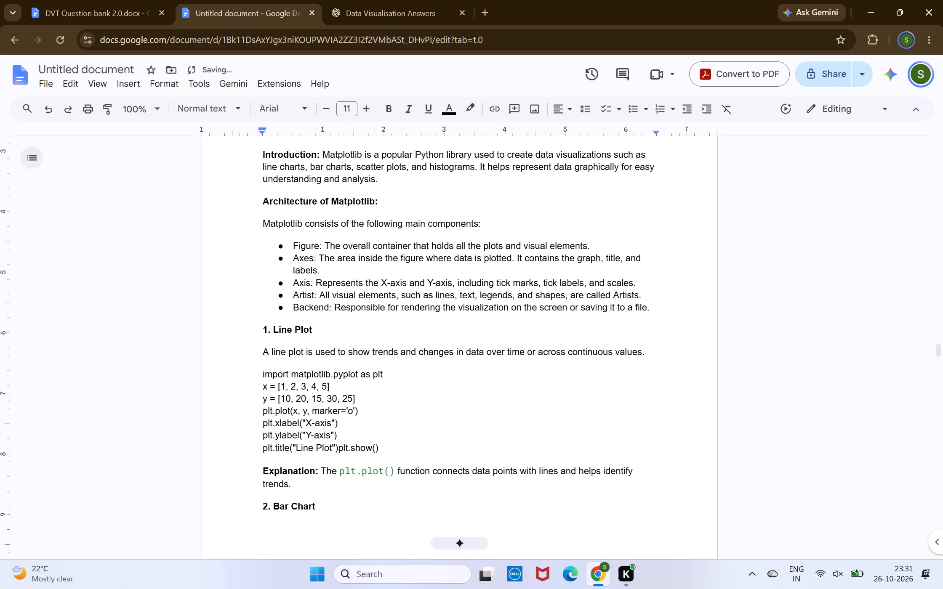
pyautogui.click(339, 447)
pyautogui.press('Return')
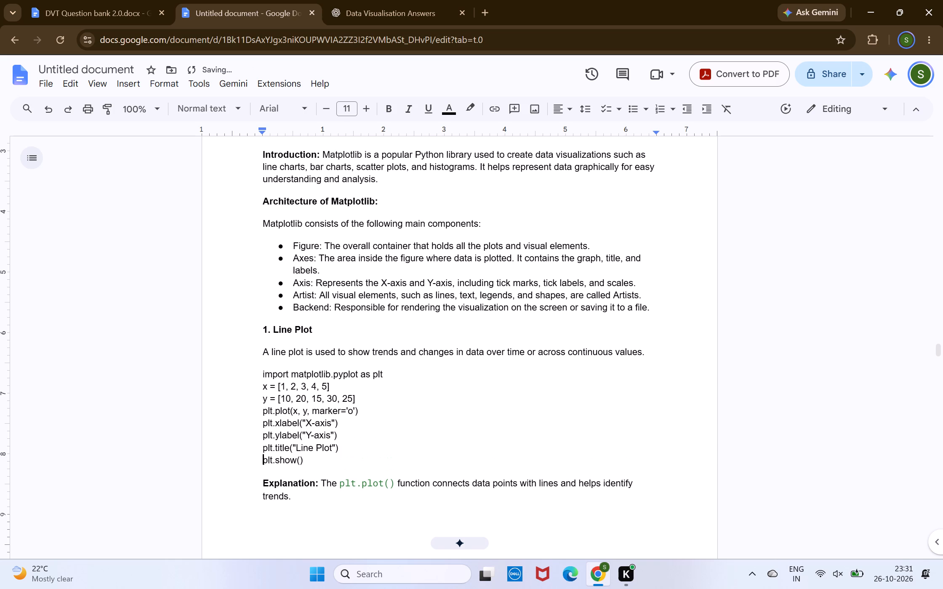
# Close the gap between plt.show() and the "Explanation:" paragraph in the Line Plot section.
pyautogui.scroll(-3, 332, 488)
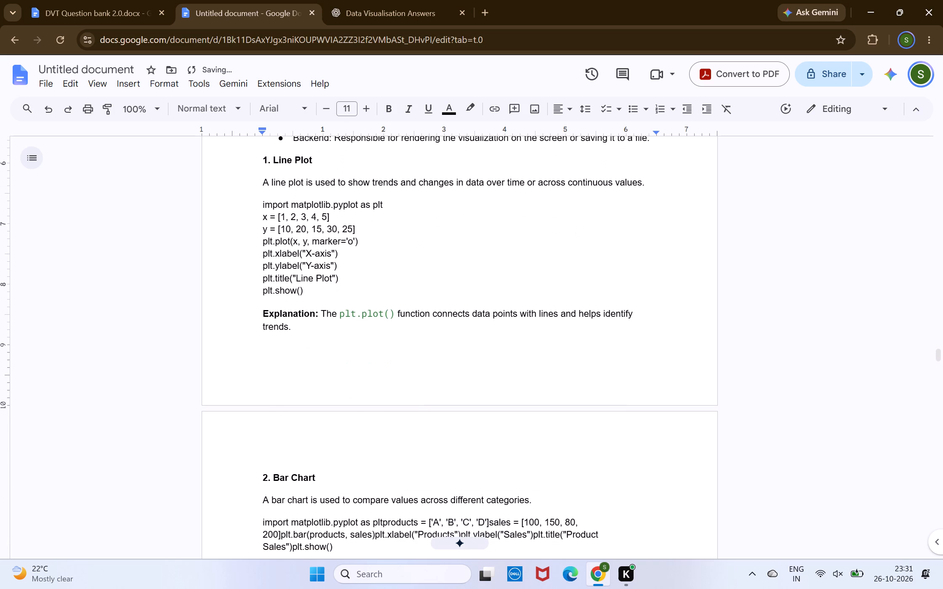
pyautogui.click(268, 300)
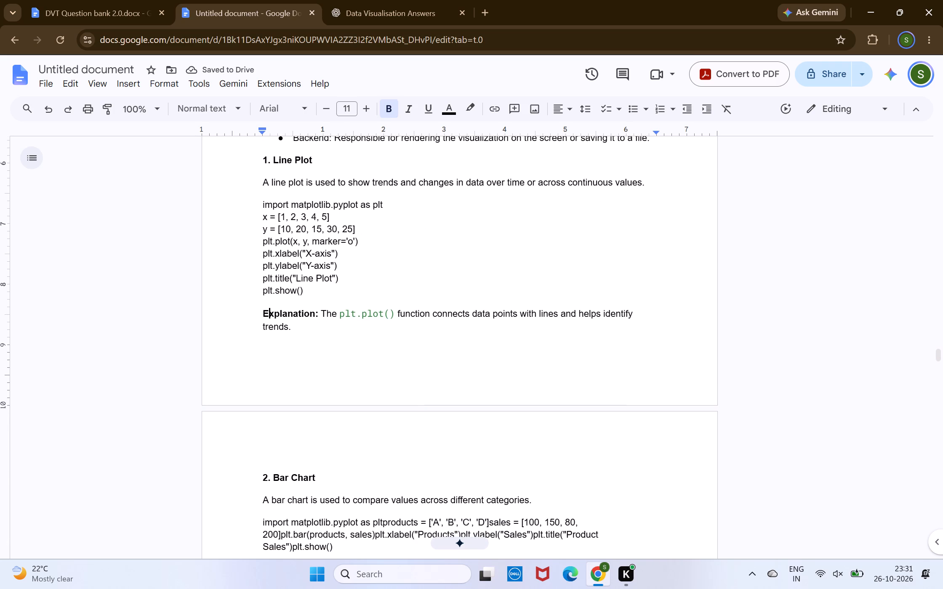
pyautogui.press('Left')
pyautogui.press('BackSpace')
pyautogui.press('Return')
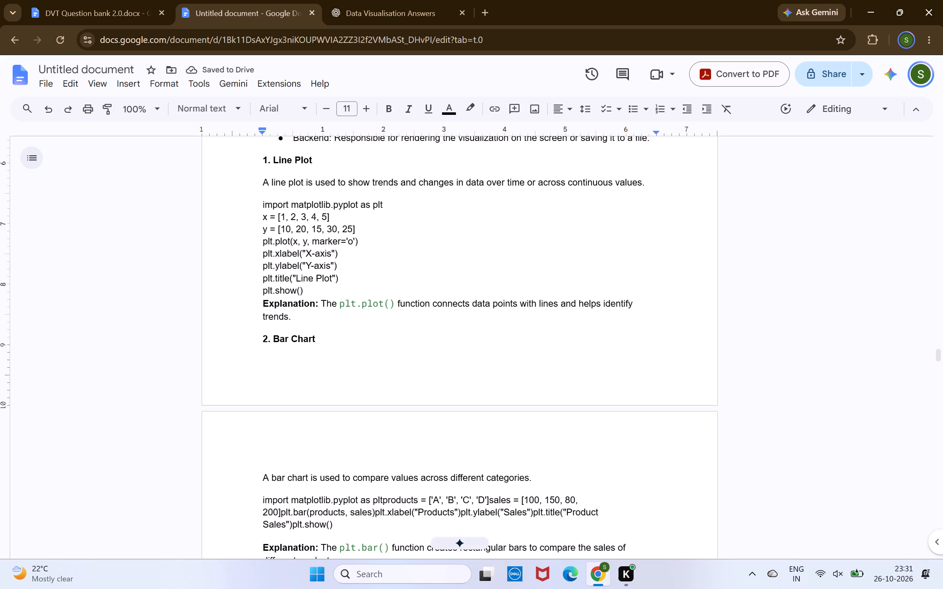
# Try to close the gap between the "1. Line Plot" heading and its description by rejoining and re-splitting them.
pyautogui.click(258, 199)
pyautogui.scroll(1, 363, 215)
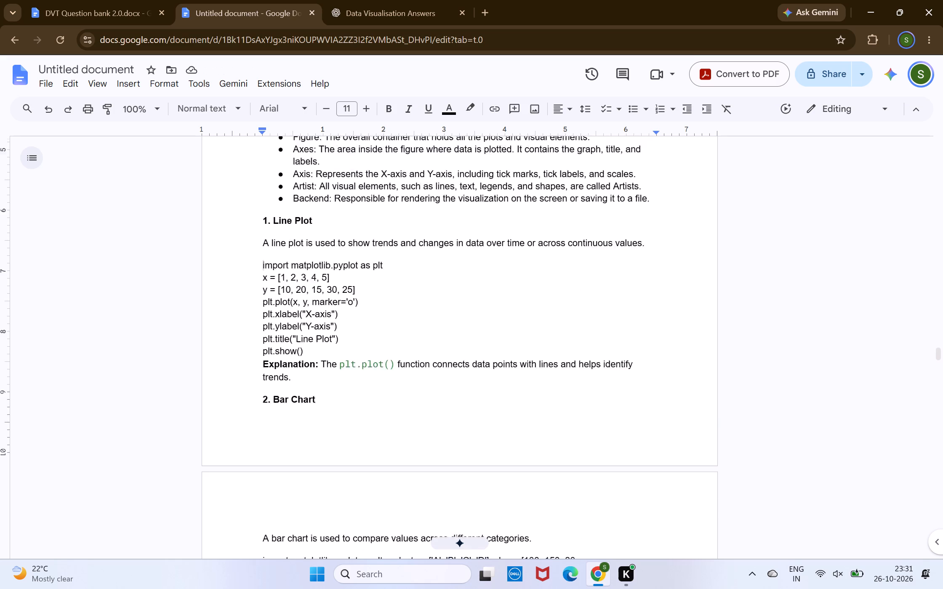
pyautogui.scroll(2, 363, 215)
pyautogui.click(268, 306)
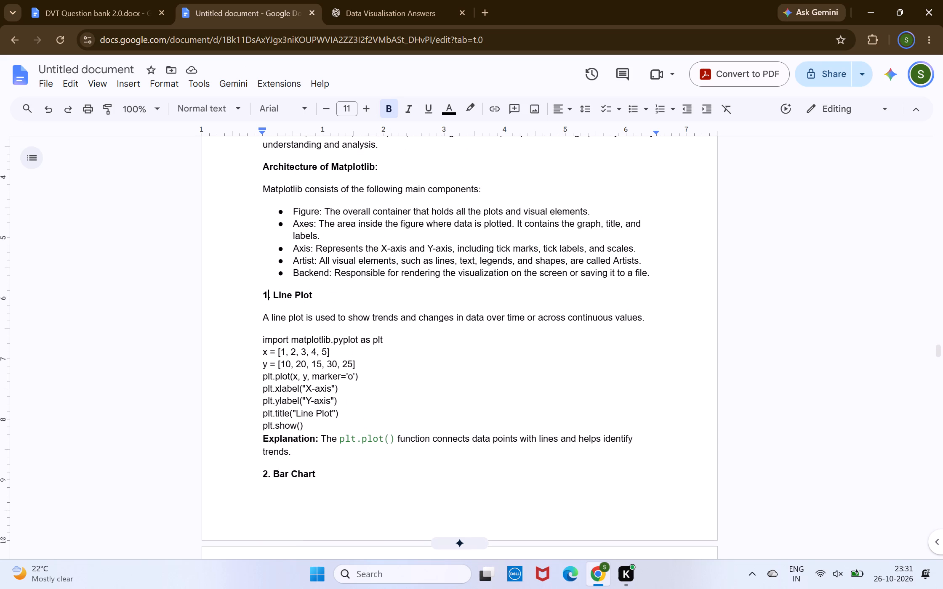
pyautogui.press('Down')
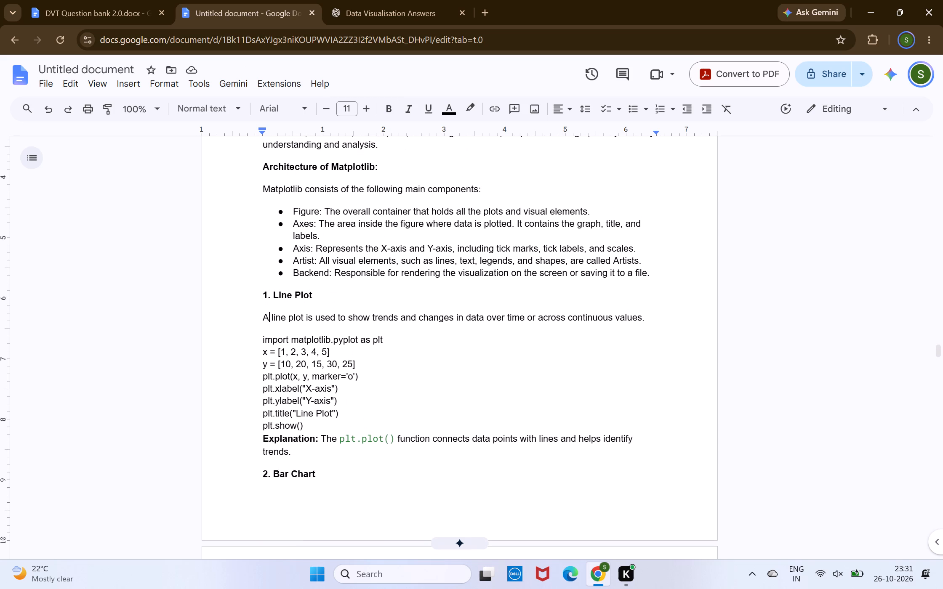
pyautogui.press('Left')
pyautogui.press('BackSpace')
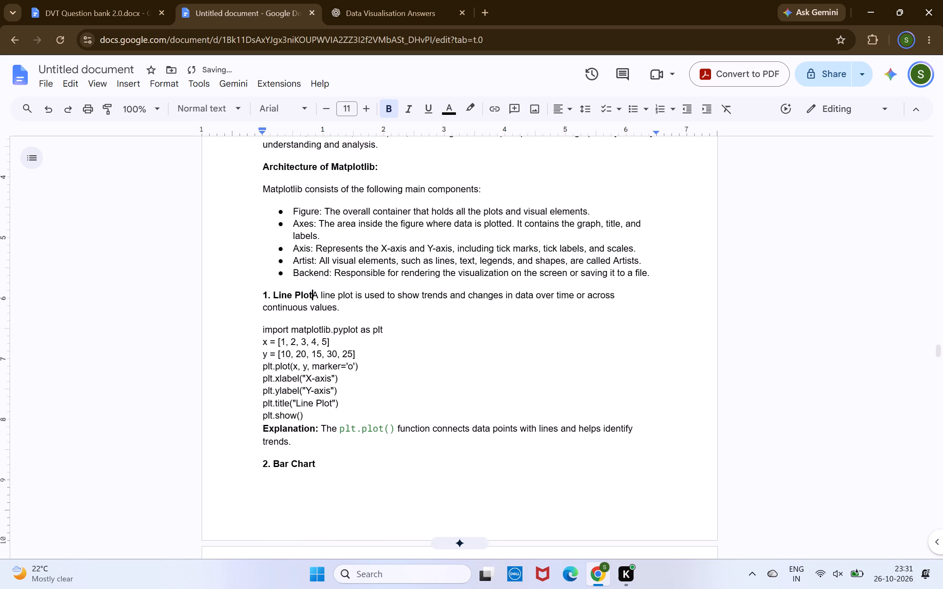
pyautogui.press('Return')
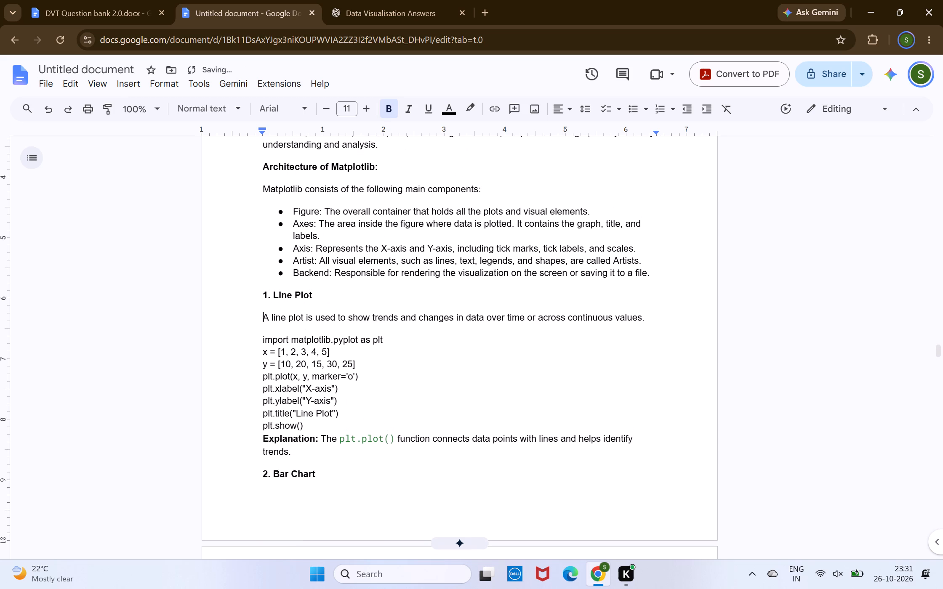
# Add a colon to the end of the "1. Line Plot" heading.
pyautogui.click(322, 297)
pyautogui.hotkey('shift', '"')
pyautogui.press('BackSpace')
pyautogui.hotkey('shift', ':')
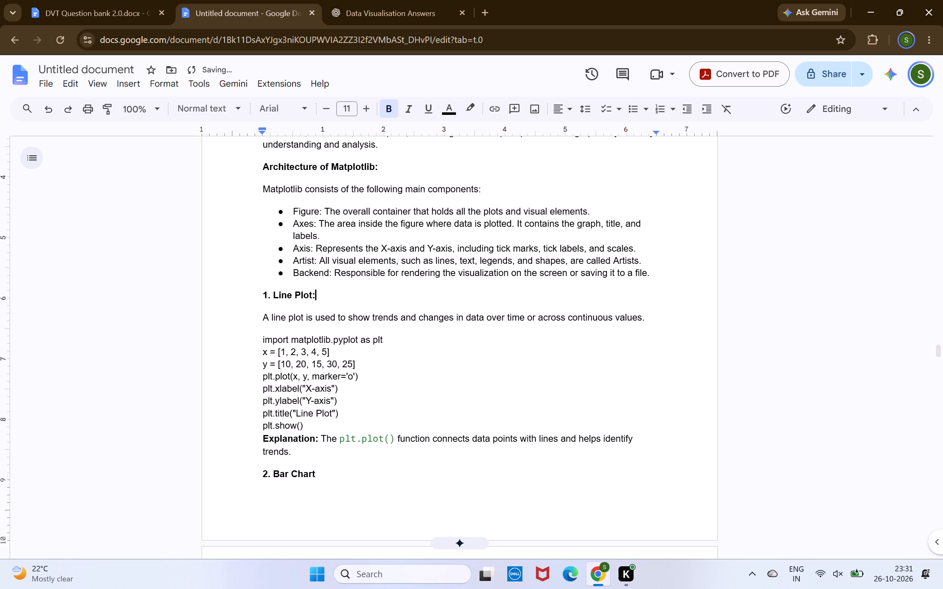
# Rejoin "import matplotlib.pyplot as plt" to the Line Plot description and split it off again as its own paragraph.
pyautogui.click(260, 333)
pyautogui.press('Down')
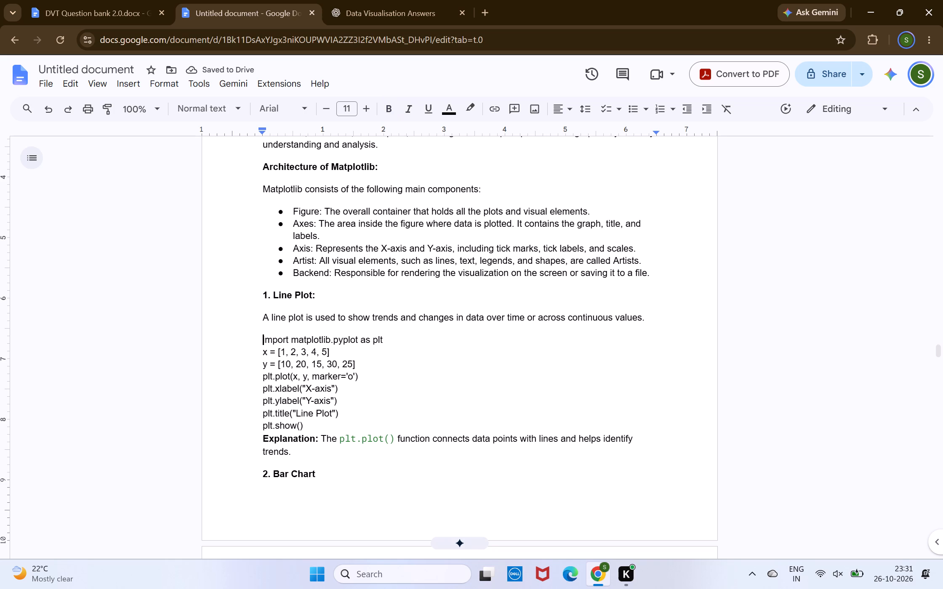
pyautogui.press('BackSpace')
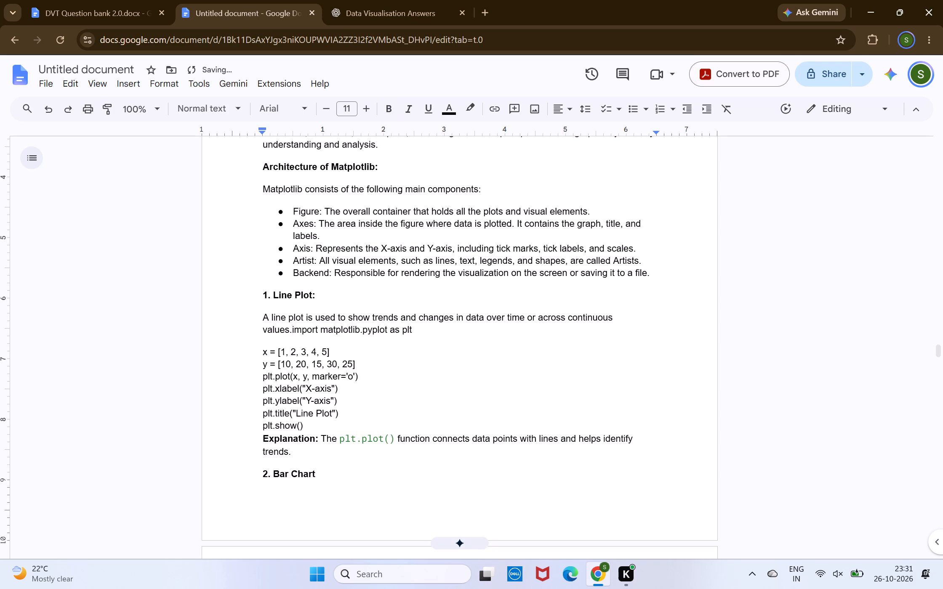
pyautogui.press('Return')
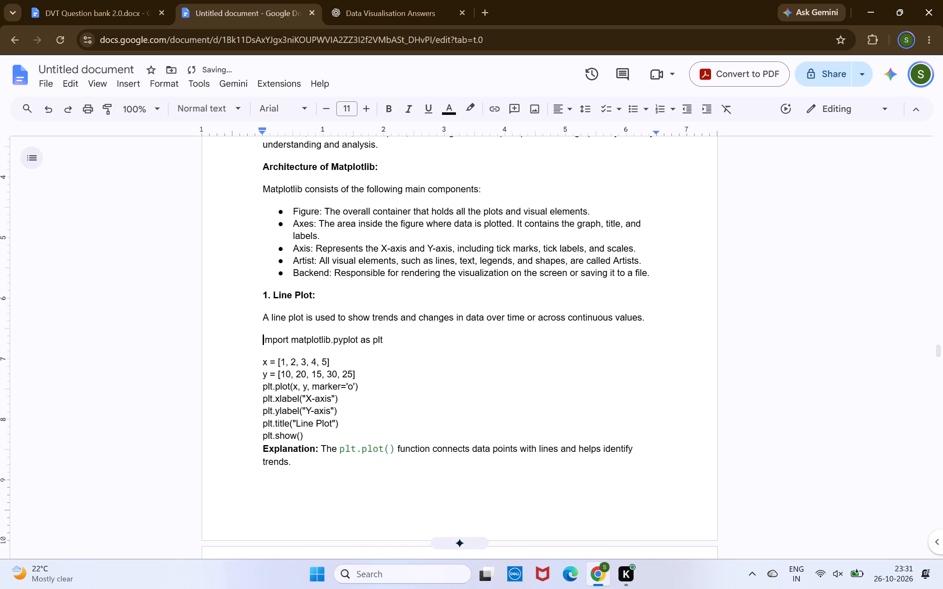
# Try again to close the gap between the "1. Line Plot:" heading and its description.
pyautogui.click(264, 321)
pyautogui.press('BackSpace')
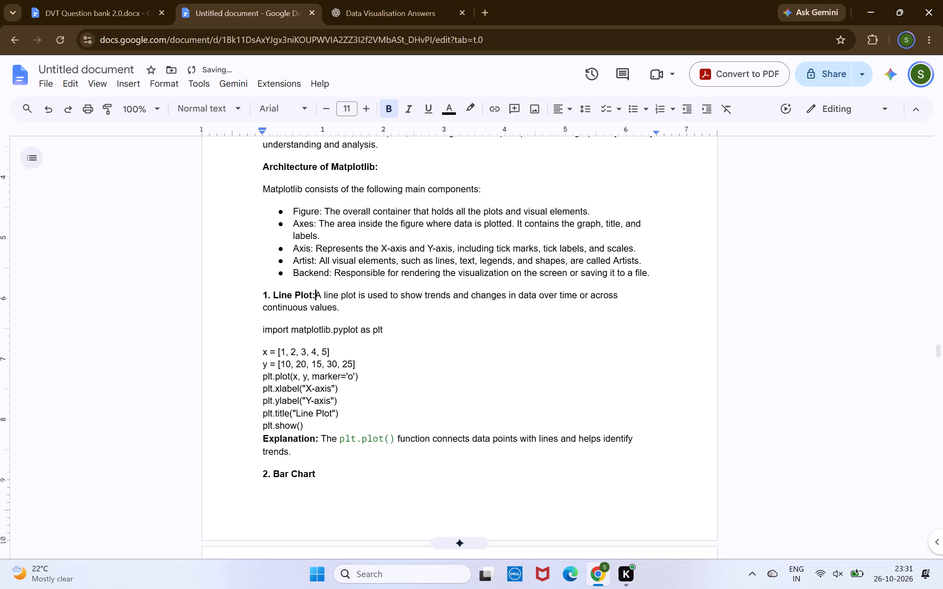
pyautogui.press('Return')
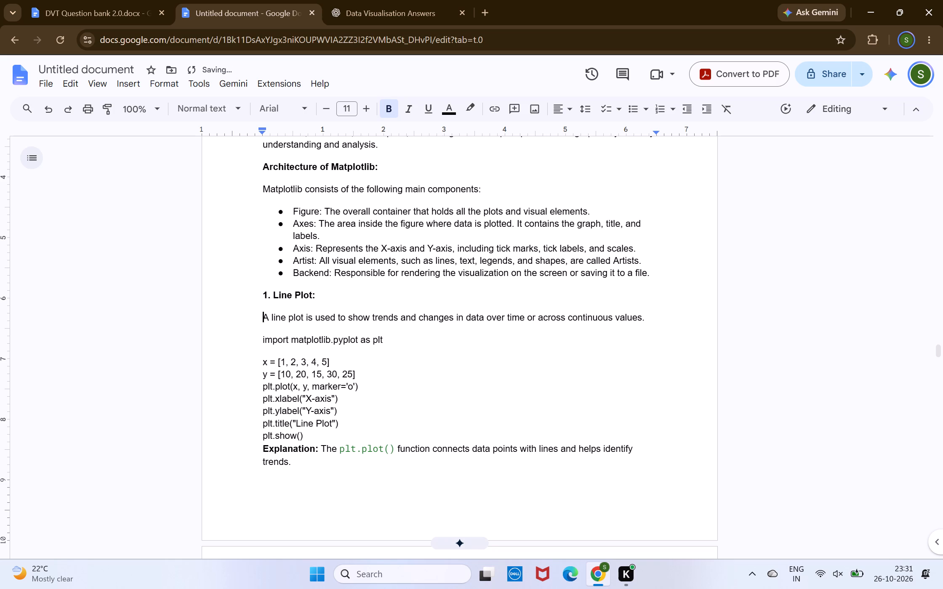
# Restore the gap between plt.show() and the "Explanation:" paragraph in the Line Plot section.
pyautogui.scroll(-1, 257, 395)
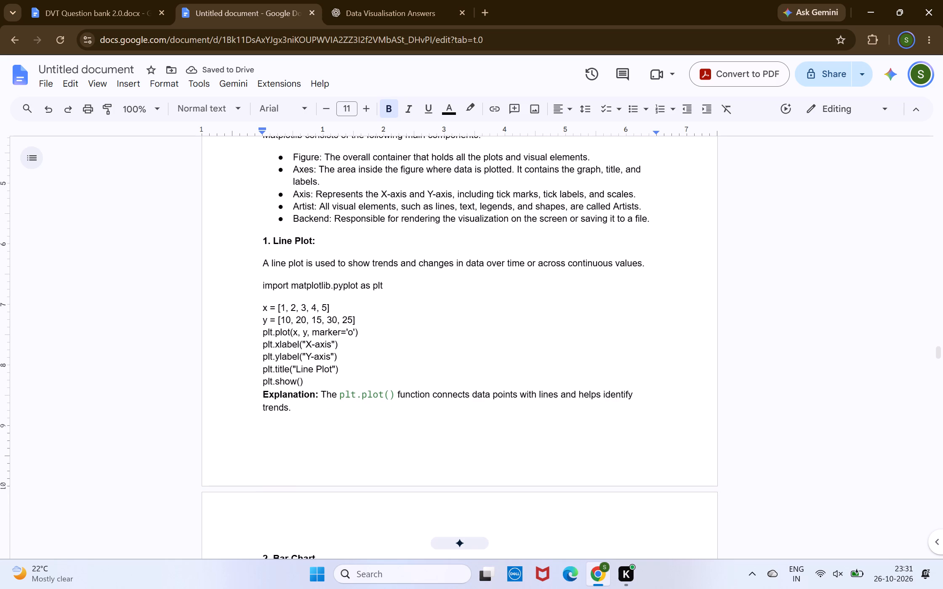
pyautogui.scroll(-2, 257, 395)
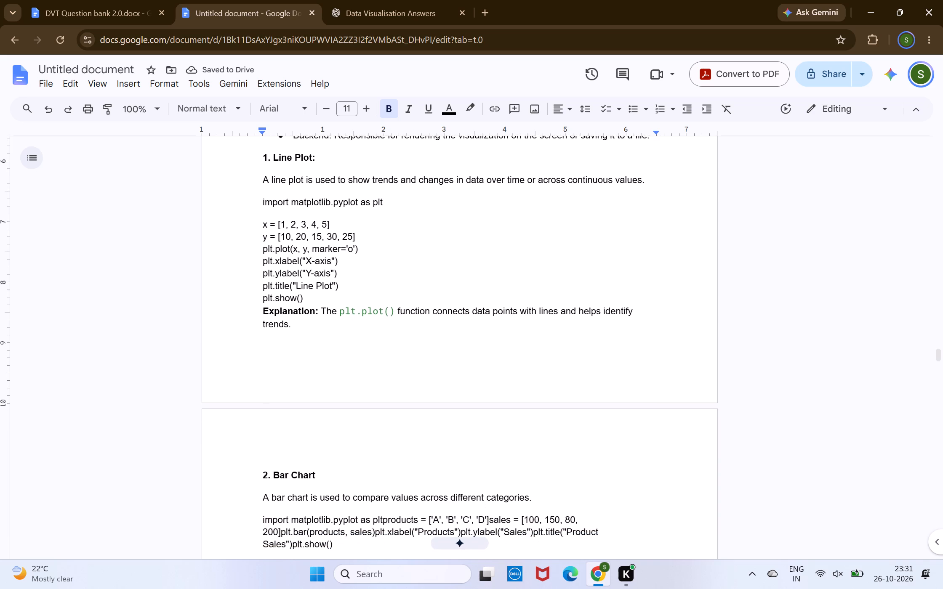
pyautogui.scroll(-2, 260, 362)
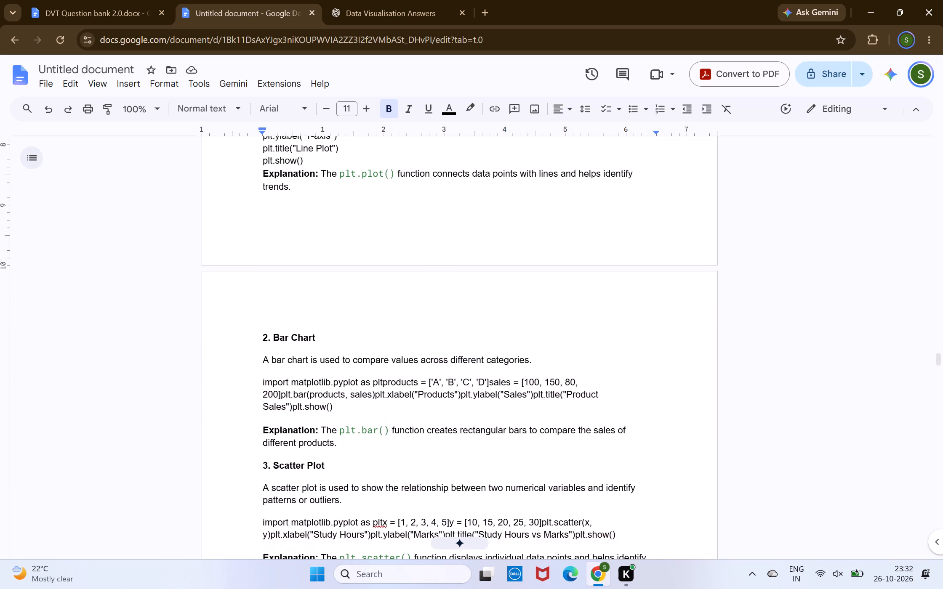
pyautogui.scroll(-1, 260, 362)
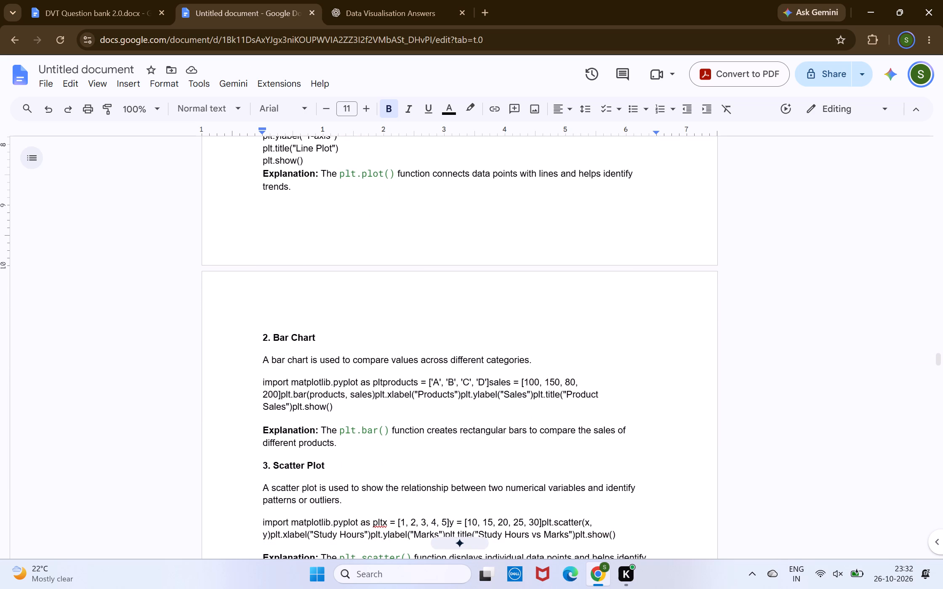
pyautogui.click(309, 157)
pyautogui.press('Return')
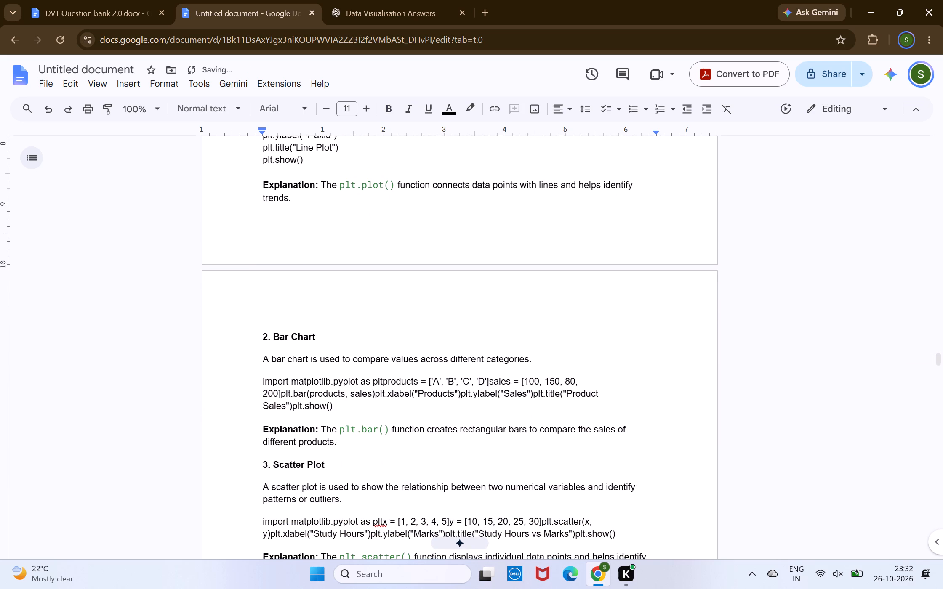
# In the Bar Chart code, put the import statement, the products list and the sales list on separate lines.
pyautogui.scroll(-2, 283, 353)
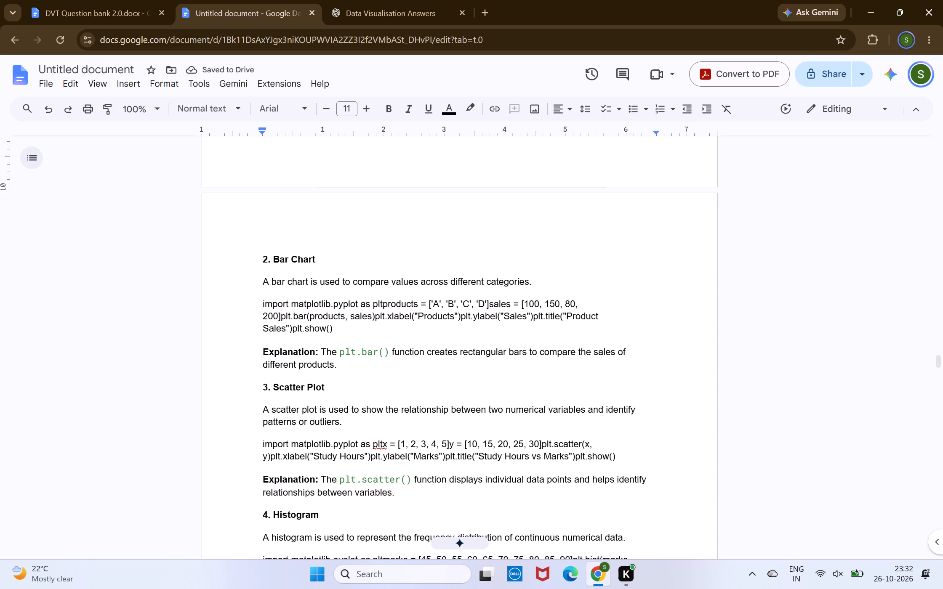
pyautogui.click(387, 301)
pyautogui.press('Left')
pyautogui.press('Return')
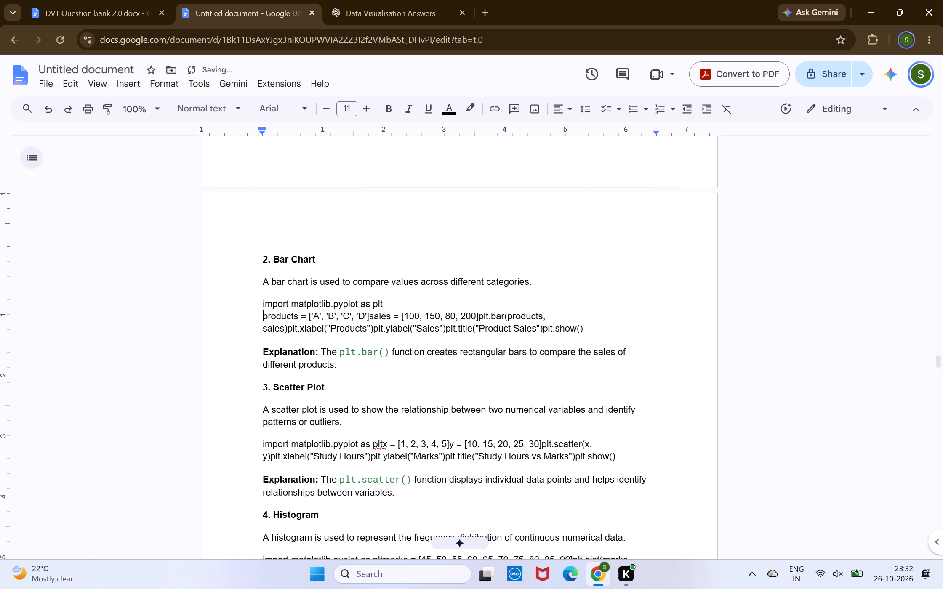
pyautogui.click(372, 316)
pyautogui.press('Left')
pyautogui.press('Return')
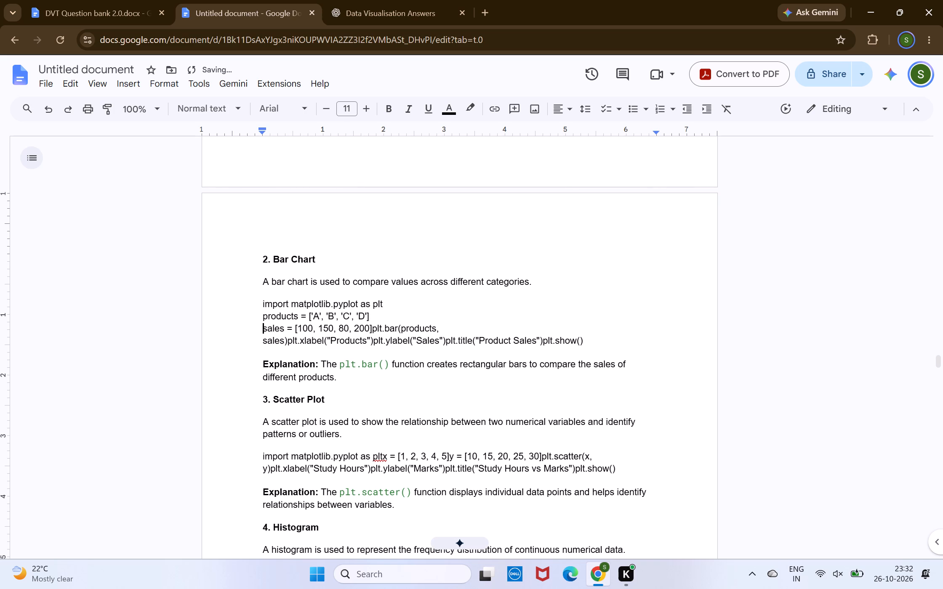
pyautogui.click(372, 328)
pyautogui.press('Return')
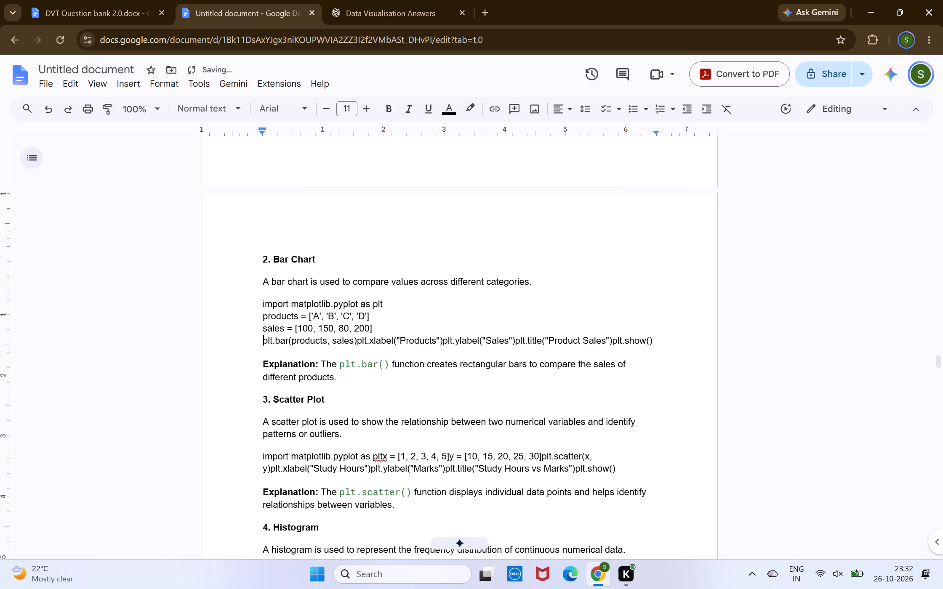
# Split the remaining Bar Chart code so plt.bar, plt.xlabel, plt.ylabel, plt.title and plt.show() each sit on their own line.
pyautogui.click(355, 342)
pyautogui.press('Right')
pyautogui.press('Return')
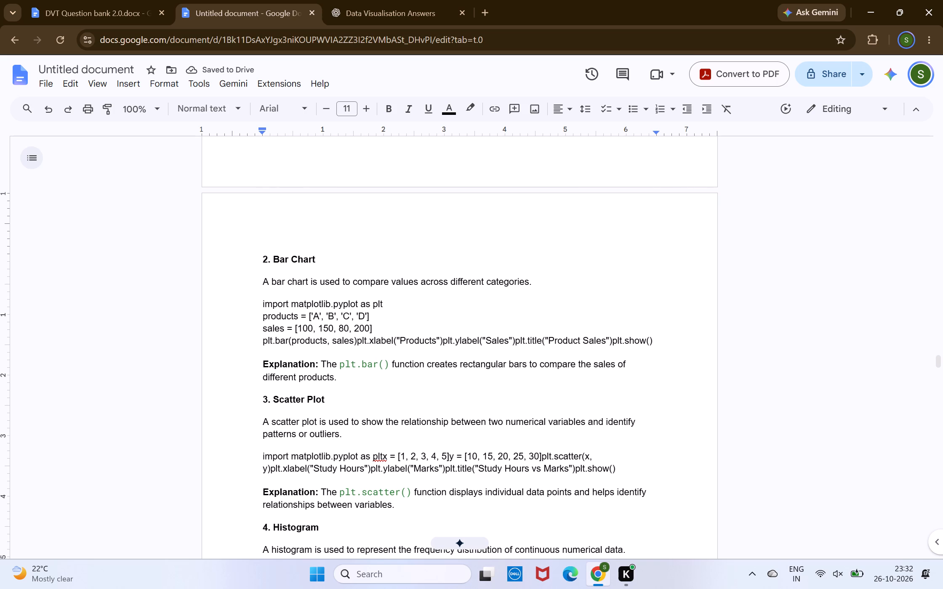
pyautogui.click(350, 348)
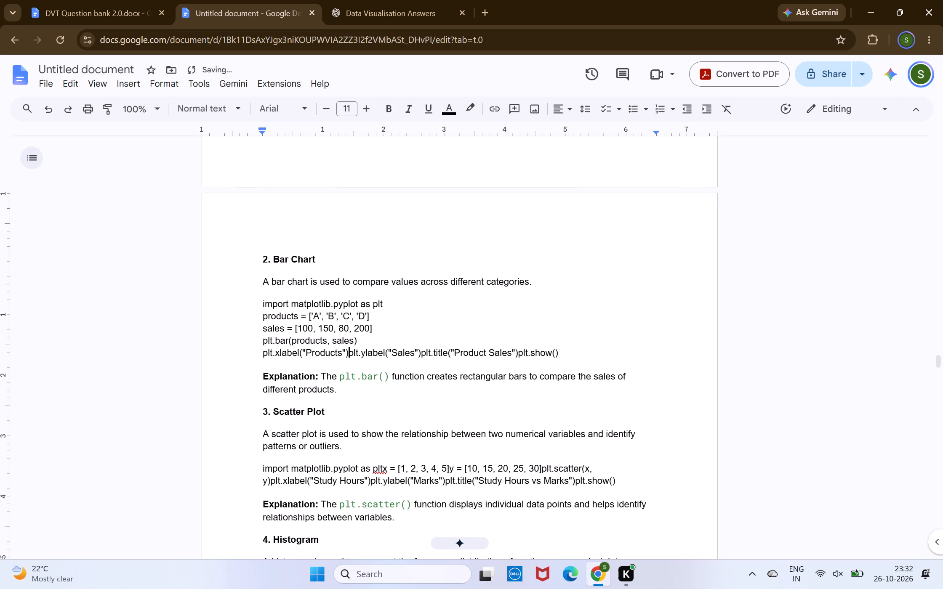
pyautogui.press('Return')
pyautogui.click(335, 364)
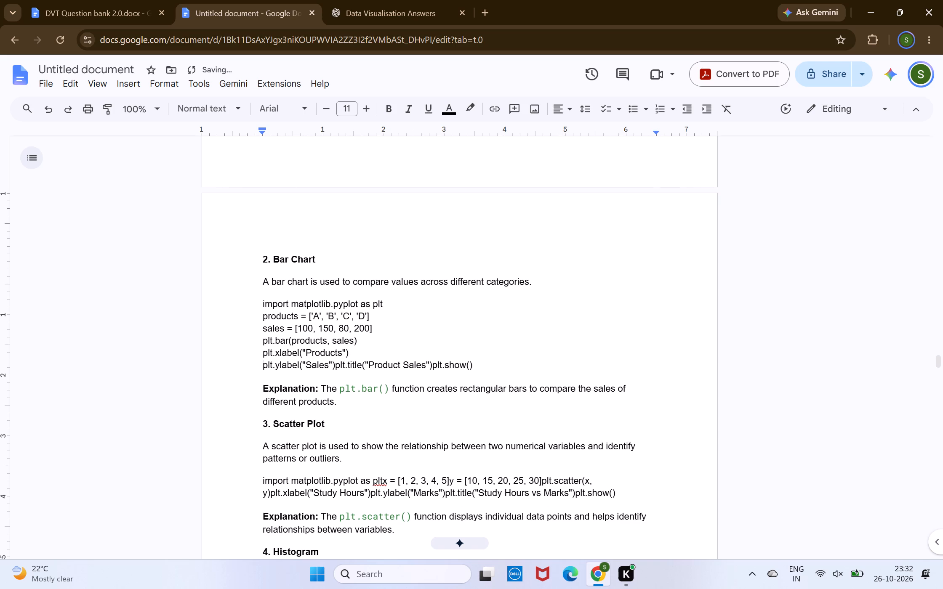
pyautogui.press('Return')
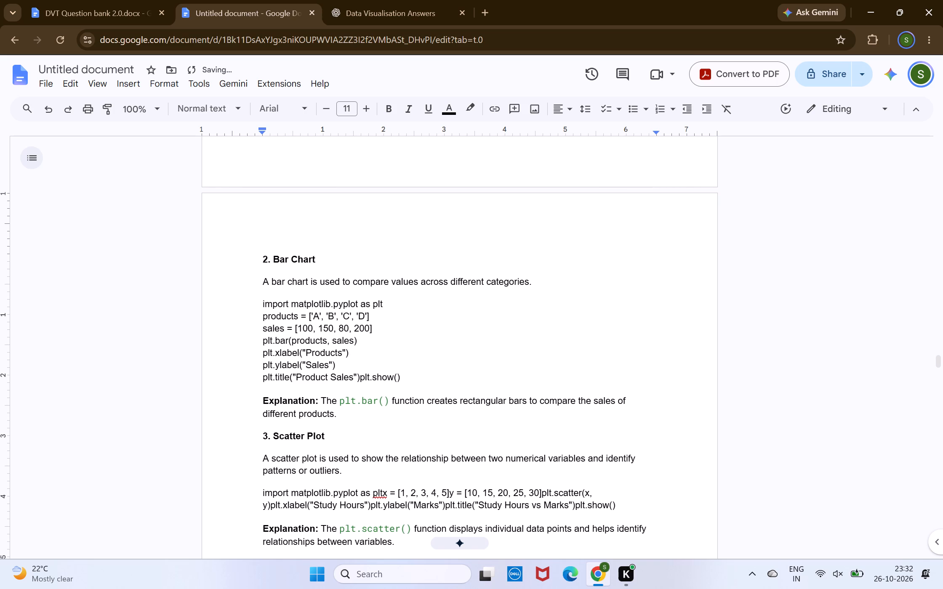
pyautogui.click(357, 376)
pyautogui.press('Right')
pyautogui.press('Return')
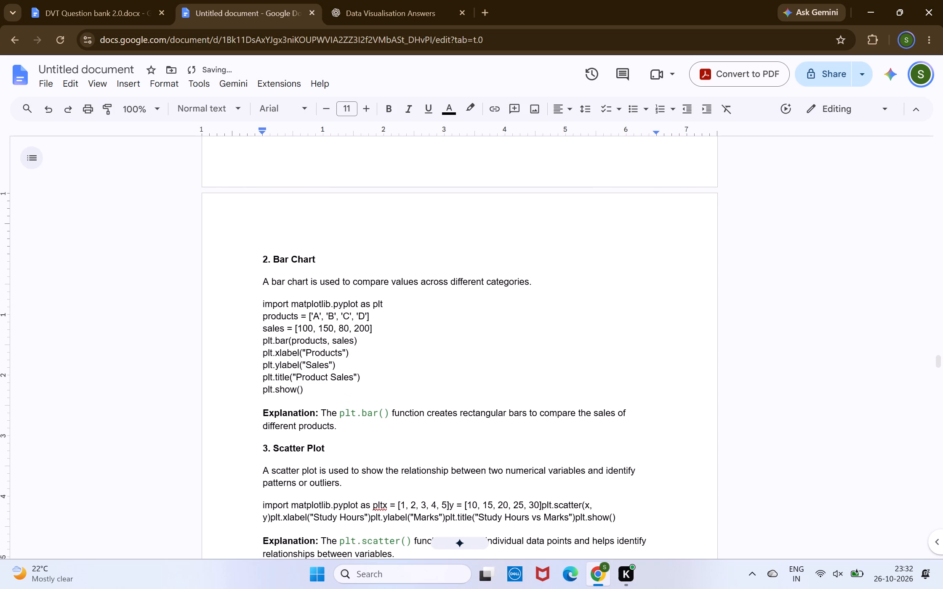
# In the Scatter Plot code, put the import statement and the x and y assignments on separate lines.
pyautogui.scroll(-1, 419, 467)
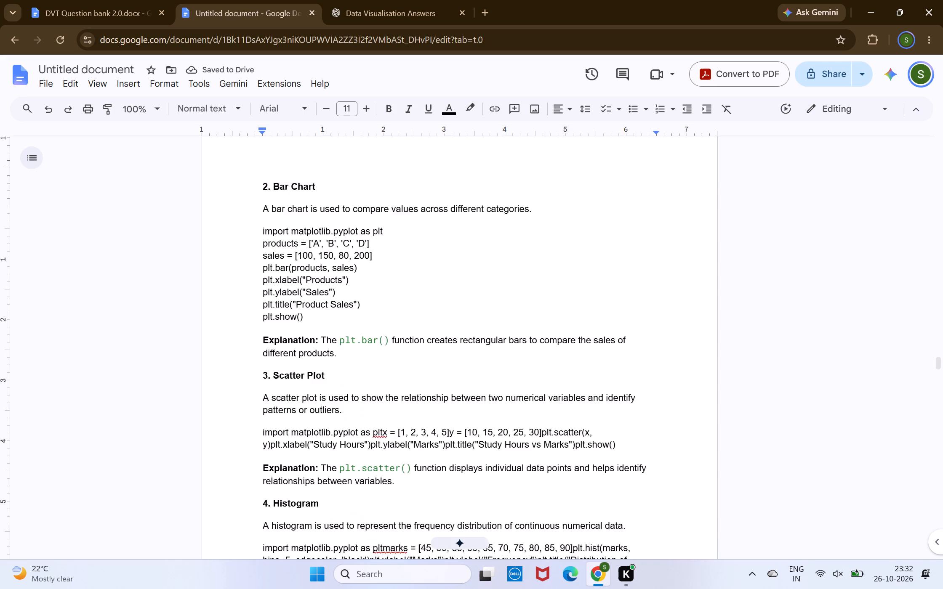
pyautogui.scroll(-2, 419, 467)
pyautogui.scroll(-1, 281, 380)
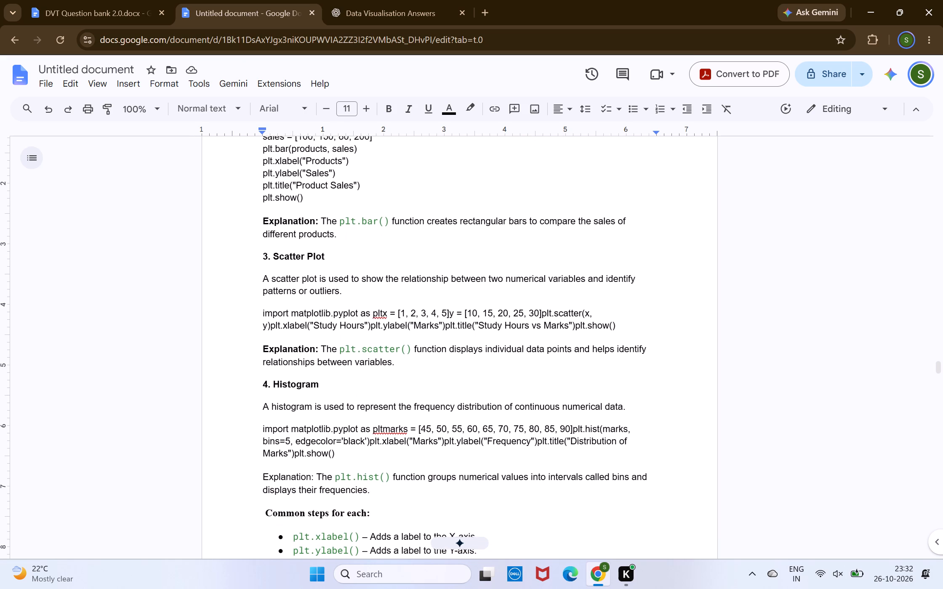
pyautogui.click(384, 316)
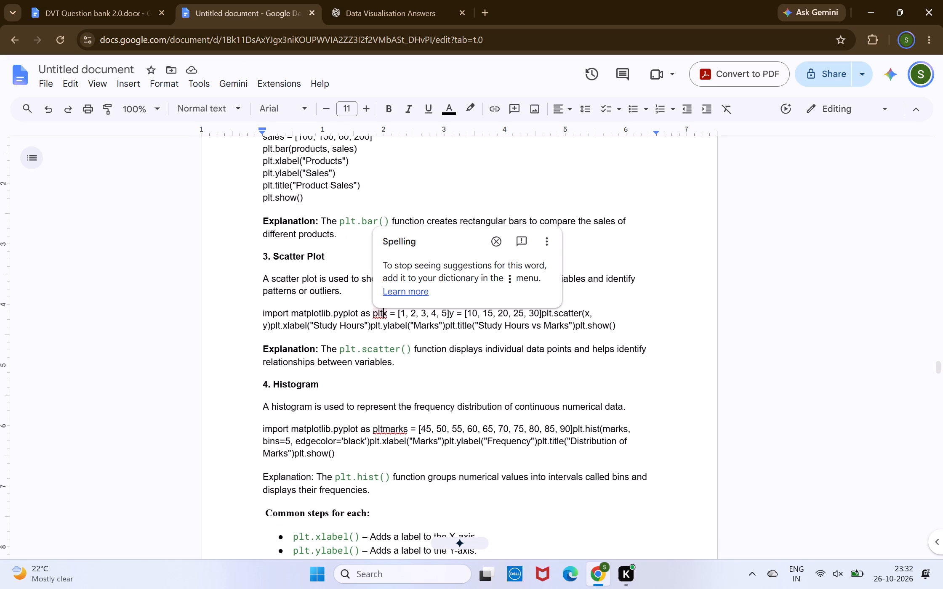
pyautogui.press('Return')
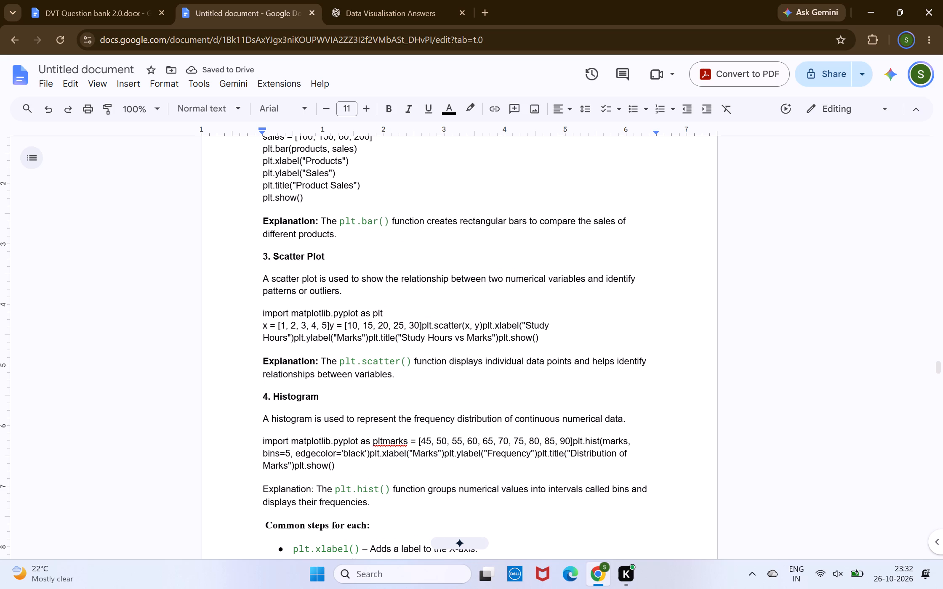
pyautogui.click(326, 324)
pyautogui.press('Right')
pyautogui.press('Return')
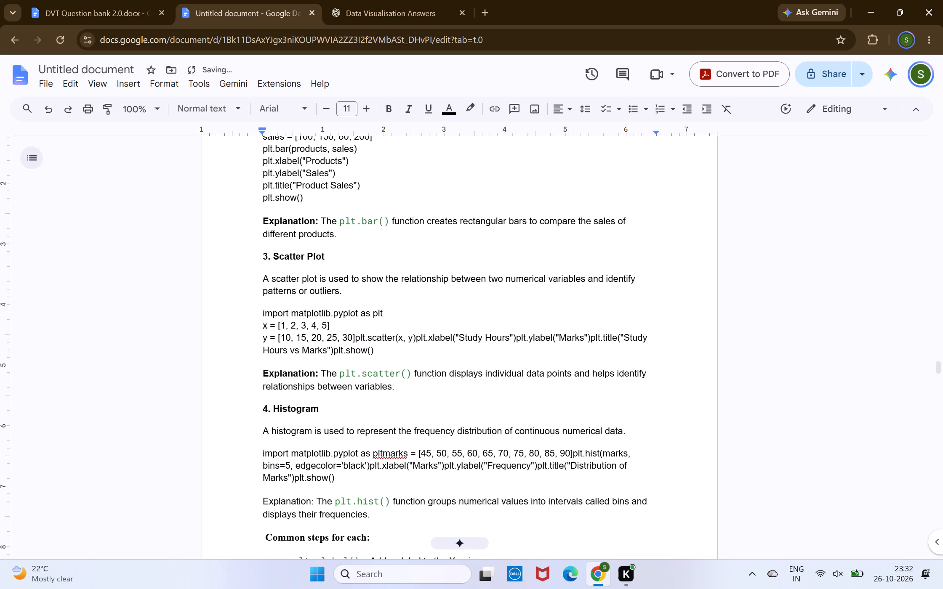
pyautogui.click(355, 337)
pyautogui.press('Return')
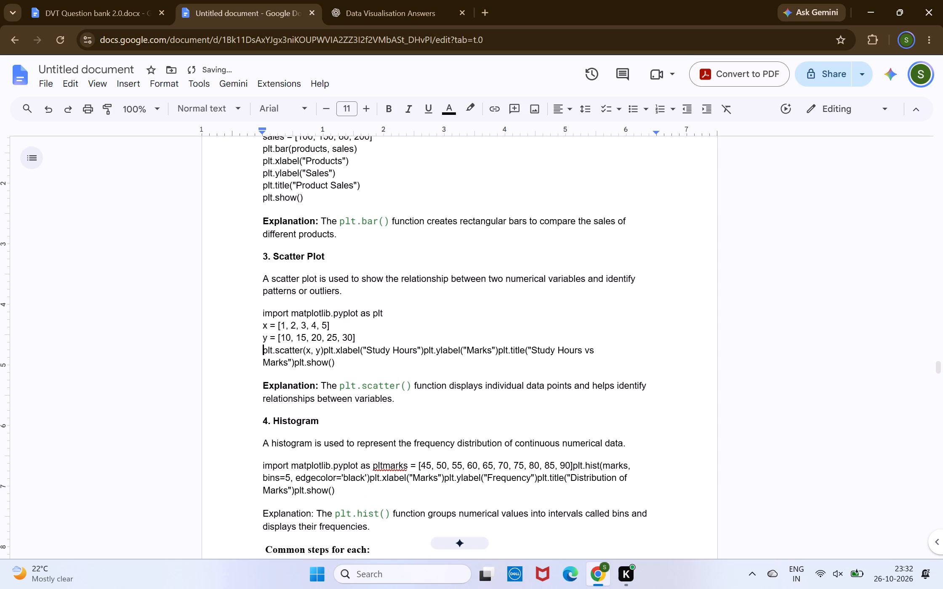
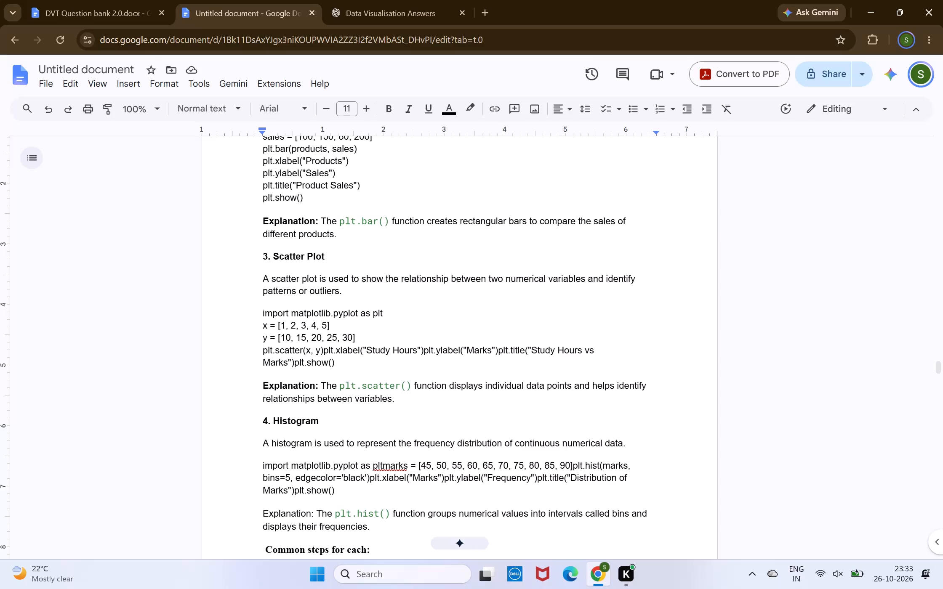
# Split the remaining Scatter Plot code so plt.scatter, plt.xlabel, plt.ylabel, plt.title and plt.show() each sit on their own line.
pyautogui.click(323, 352)
pyautogui.press('Return')
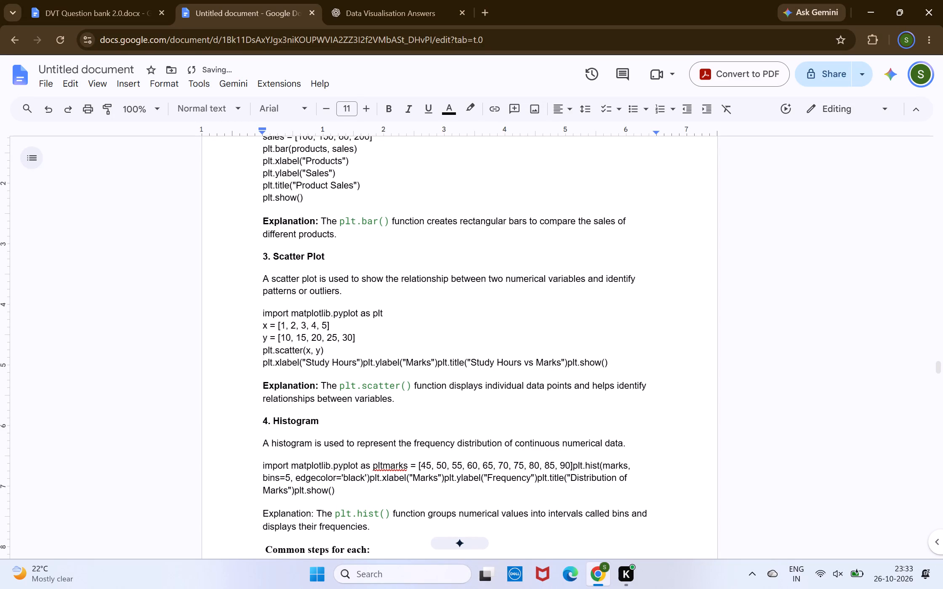
pyautogui.click(364, 364)
pyautogui.press('Return')
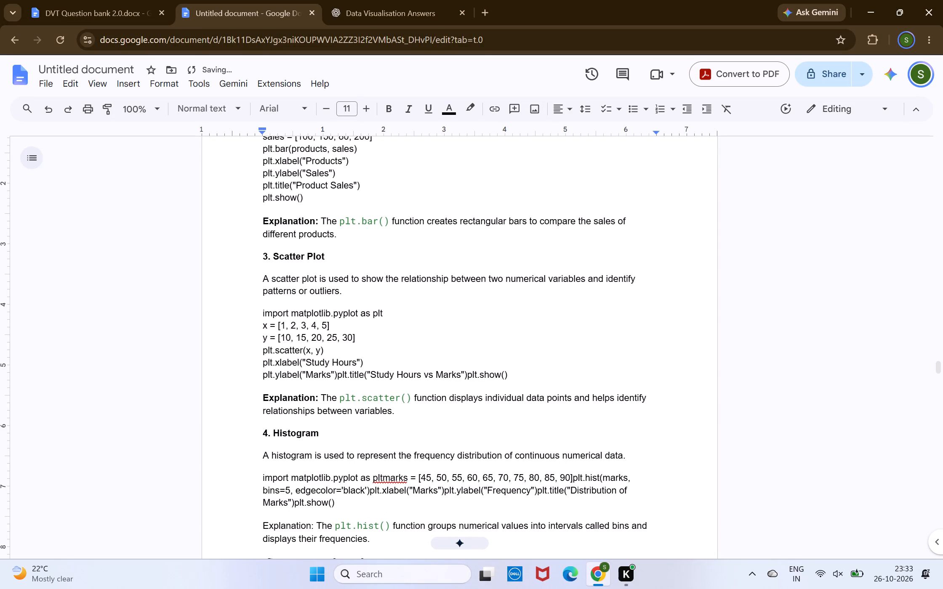
pyautogui.click(336, 376)
pyautogui.press('Right')
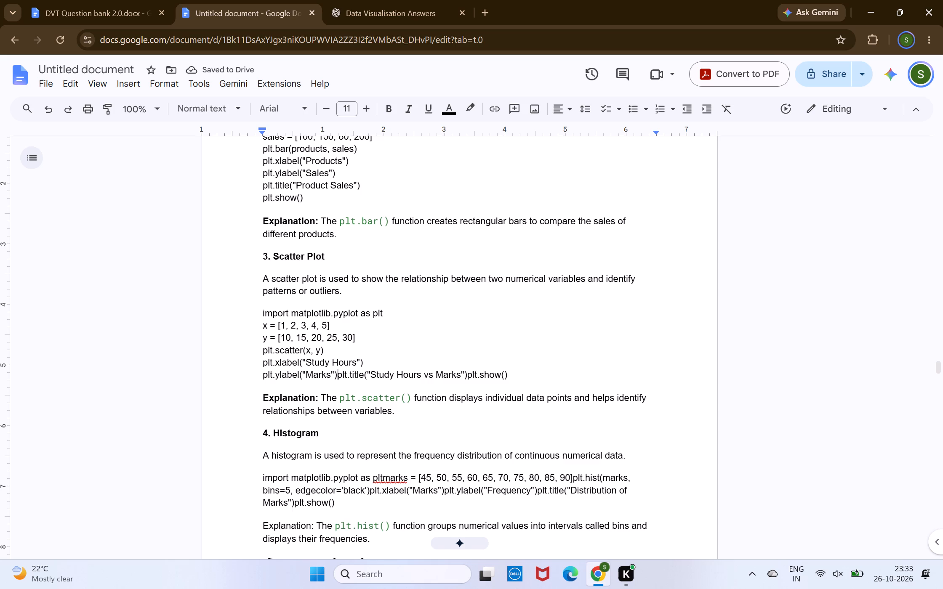
pyautogui.press('Return')
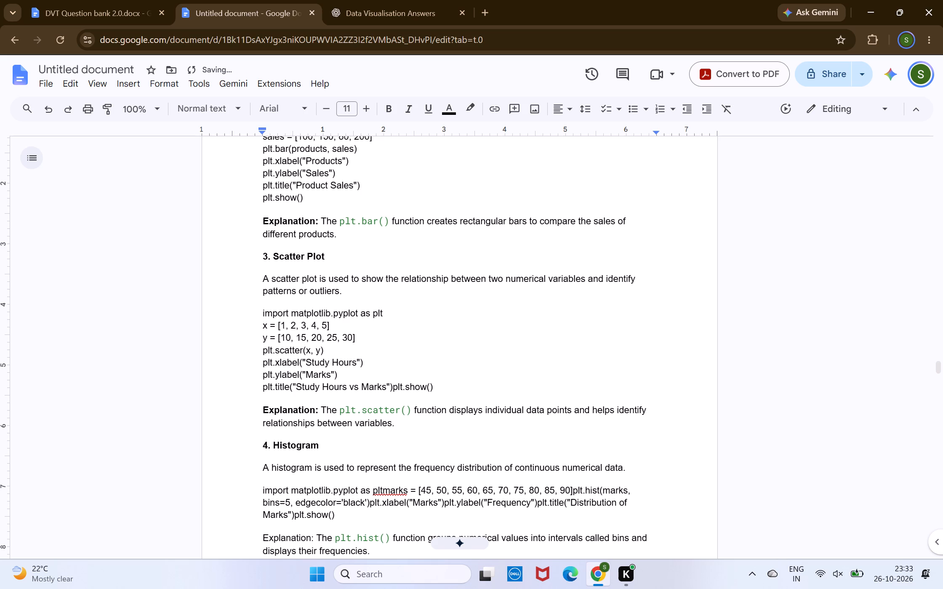
pyautogui.click(393, 387)
pyautogui.press('Return')
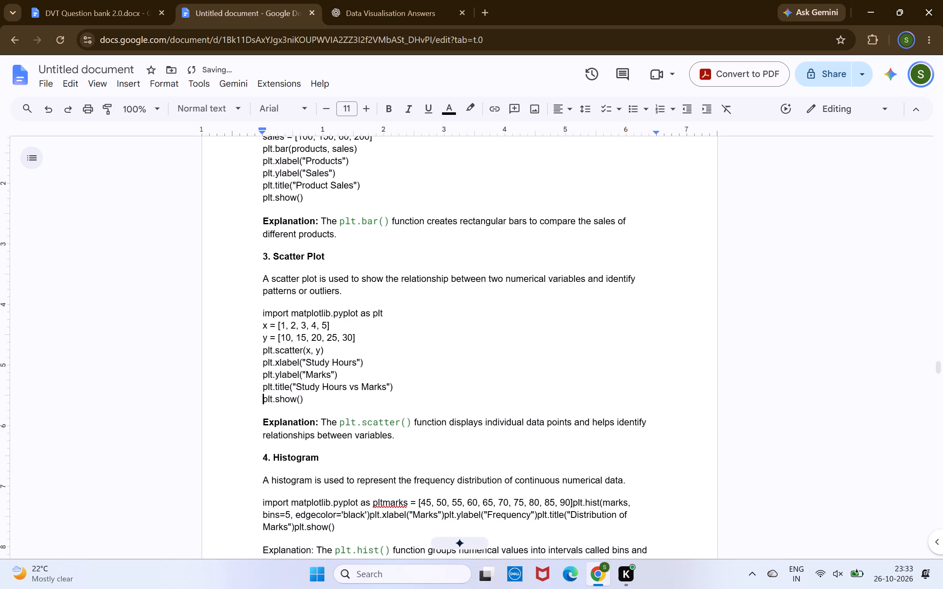
# In the Histogram code, put the import statement, marks list and plt.hist call on separate lines, removing the space before edgecolor.
pyautogui.scroll(-3, 282, 385)
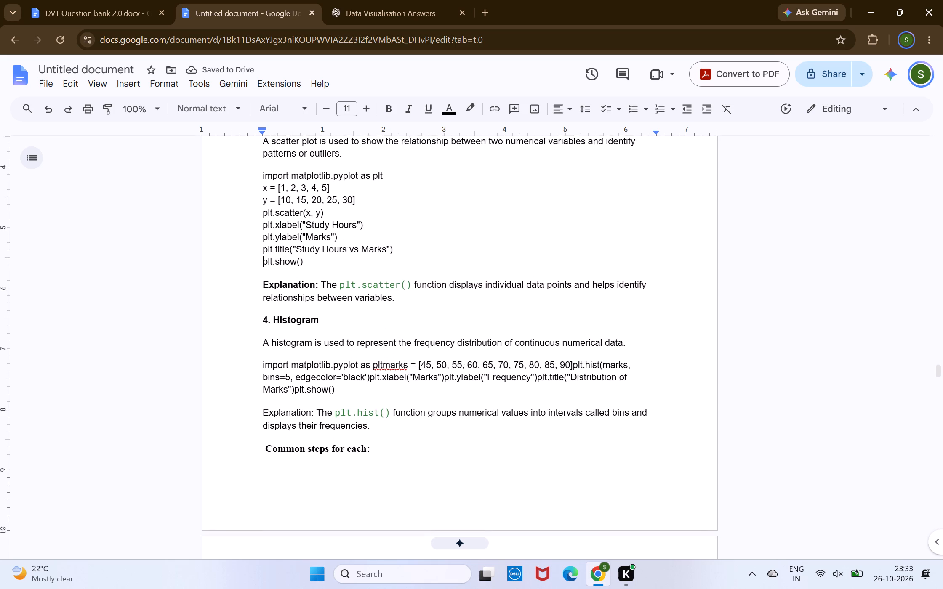
pyautogui.scroll(-2, 282, 385)
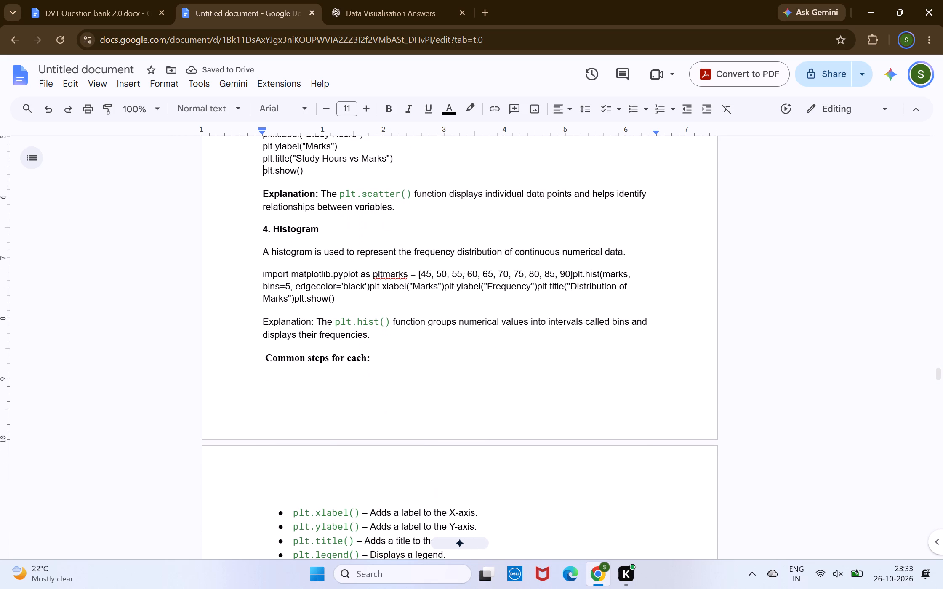
pyautogui.click(384, 273)
pyautogui.press('Return')
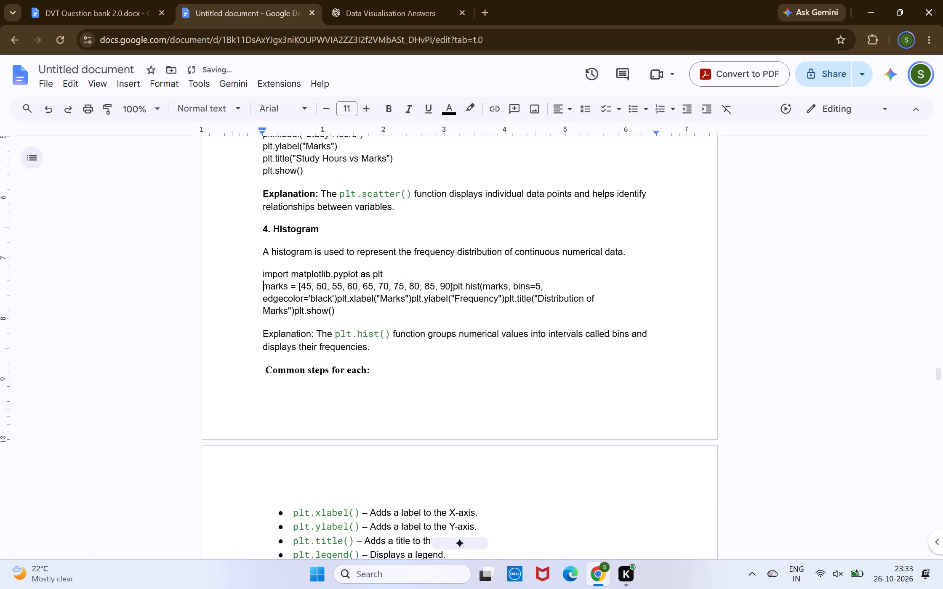
pyautogui.click(454, 288)
pyautogui.press('Return')
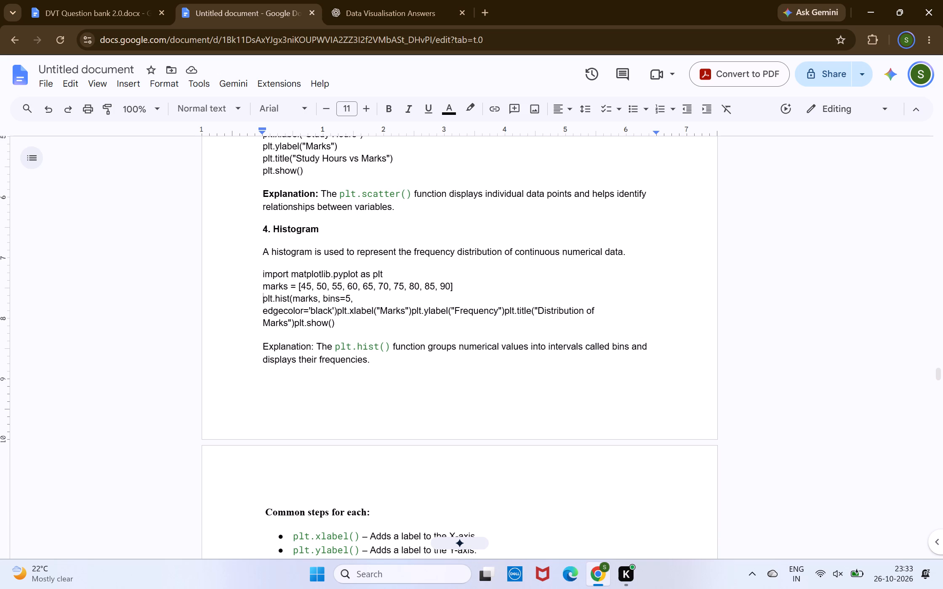
pyautogui.click(264, 311)
pyautogui.press('BackSpace')
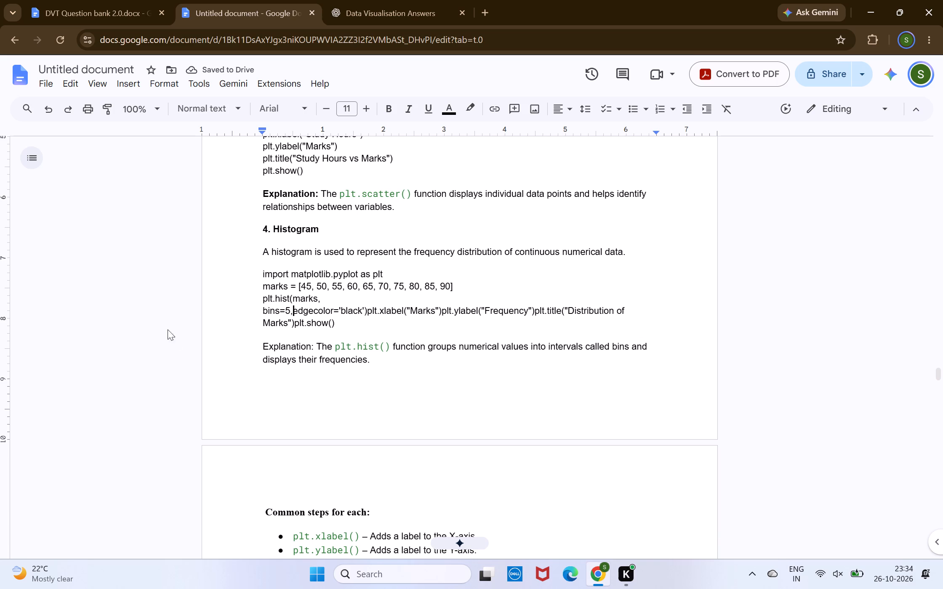
pyautogui.click(262, 311)
pyautogui.click(365, 310)
pyautogui.press('Right')
pyautogui.press('Return')
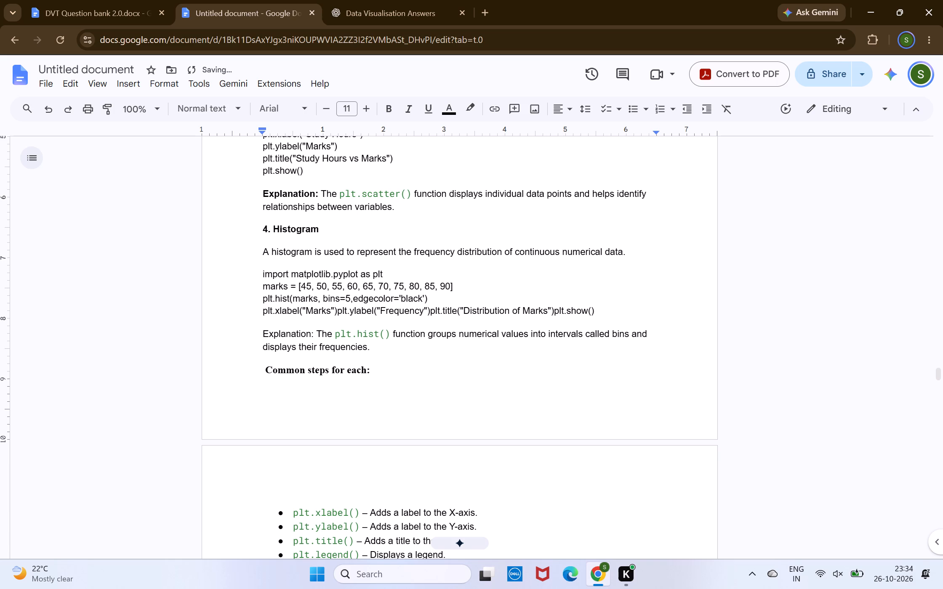
# Split the remaining Histogram code so plt.xlabel, plt.ylabel, plt.title and plt.show() each sit on their own line.
pyautogui.click(338, 310)
pyautogui.press('Return')
pyautogui.hscroll(-1, 338, 310)
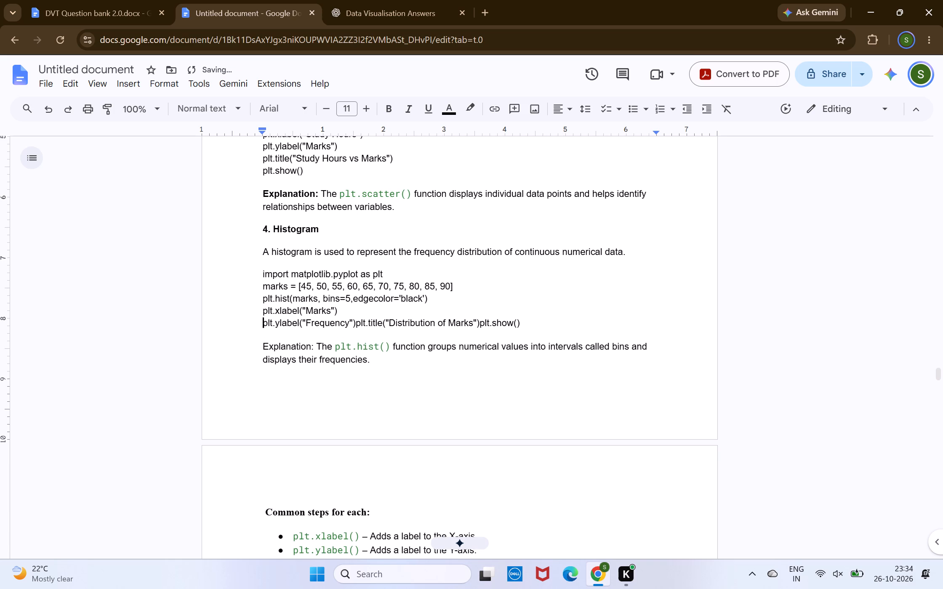
pyautogui.click(357, 326)
pyautogui.press('Return')
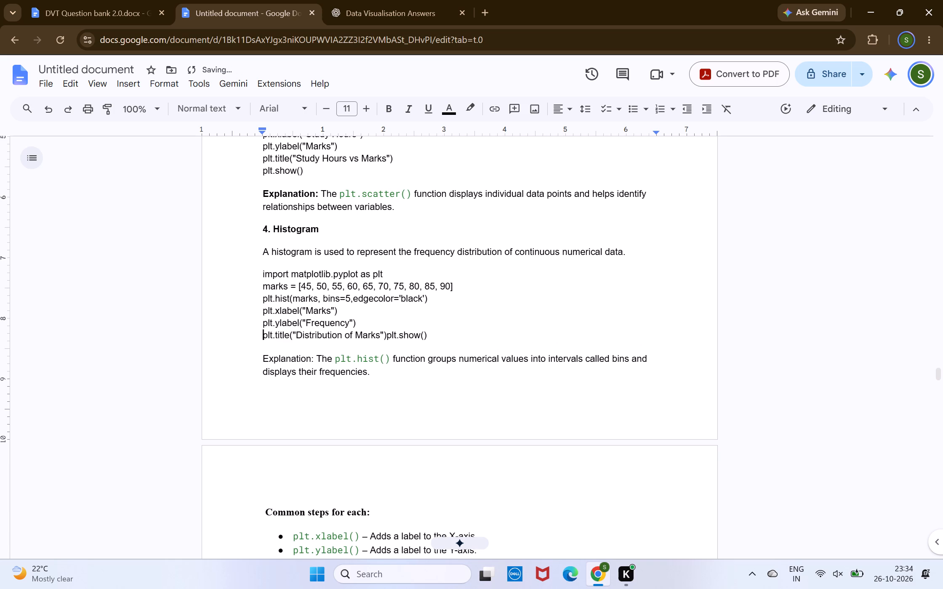
pyautogui.click(386, 337)
pyautogui.press('Return')
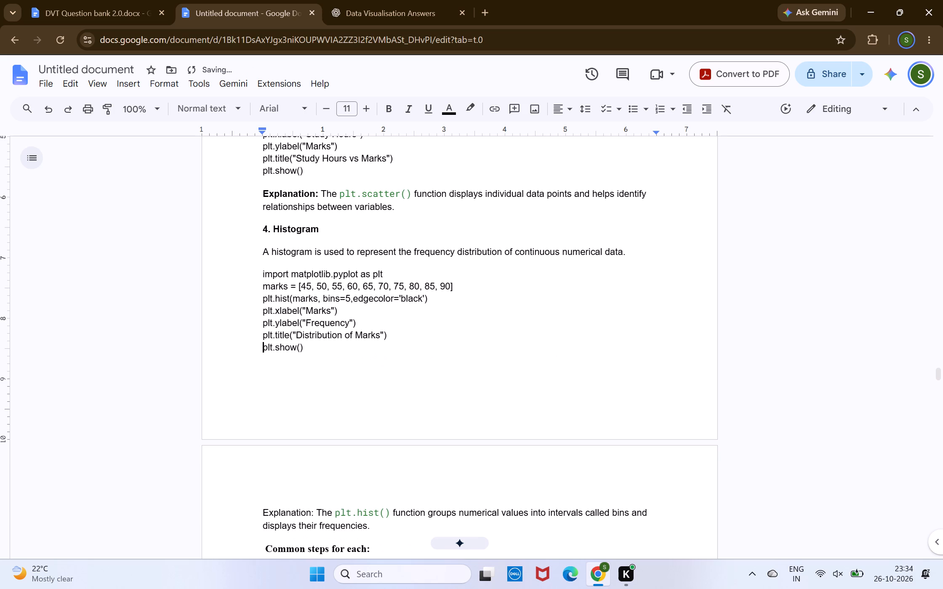
# Make the "Explanation:" label below the Histogram code bold.
pyautogui.scroll(-2, 240, 383)
pyautogui.moveTo(261, 378); pyautogui.dragTo(284, 379)
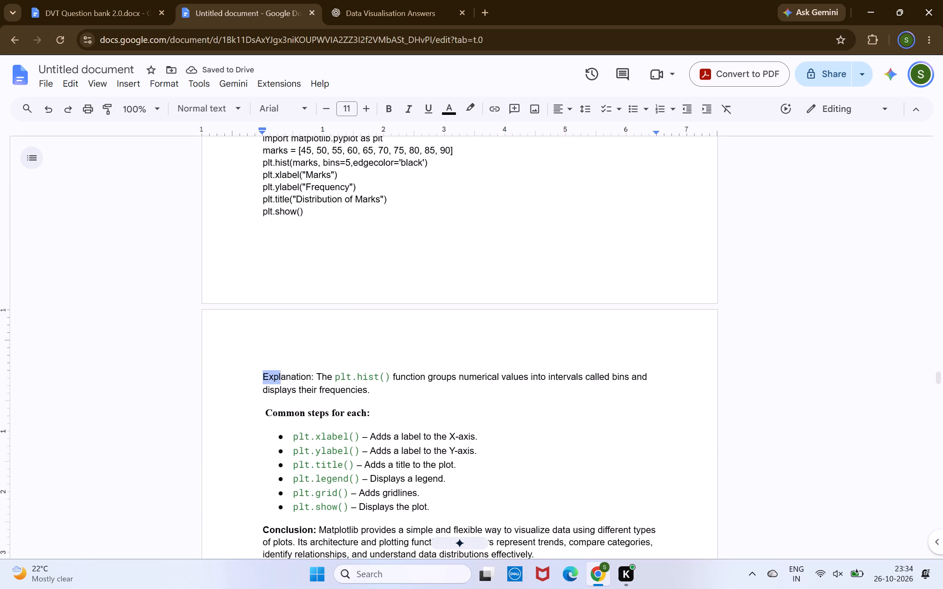
pyautogui.moveTo(284, 379); pyautogui.dragTo(313, 382)
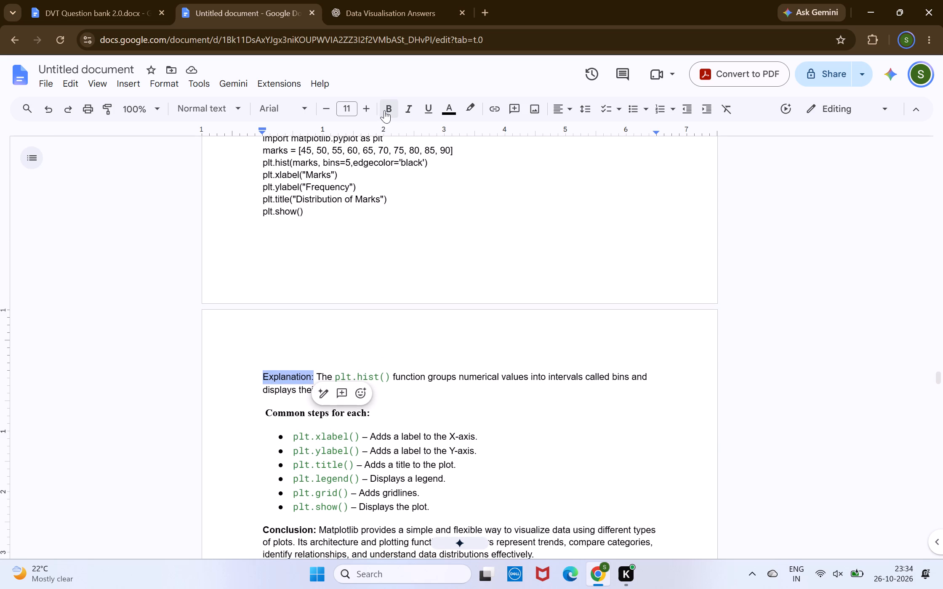
pyautogui.click(384, 110)
pyautogui.click(430, 398)
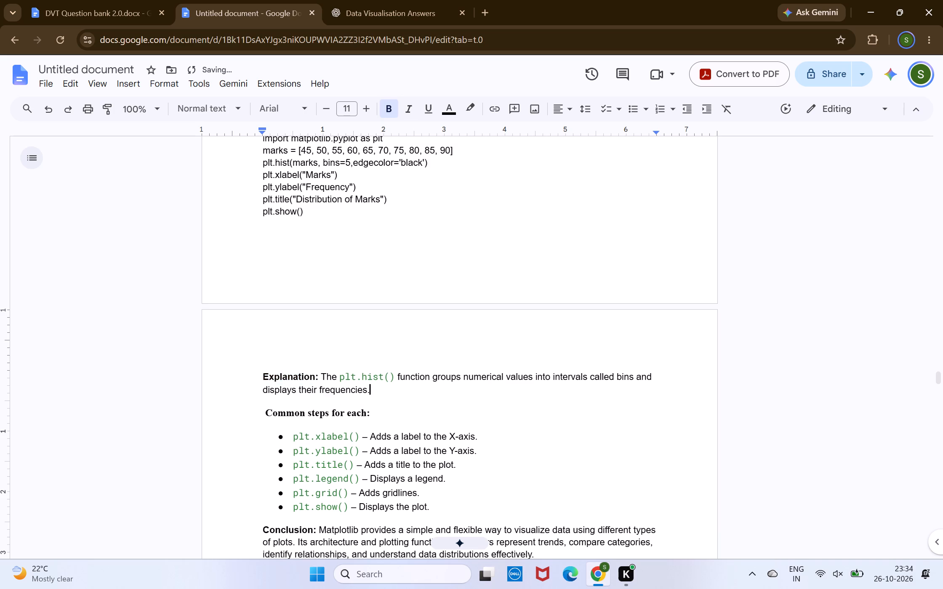
# Review the formatting of the whole Q2 answer, from the Matplotlib architecture section to the start of Q3.
pyautogui.scroll(-3, 430, 398)
pyautogui.scroll(6, 430, 398)
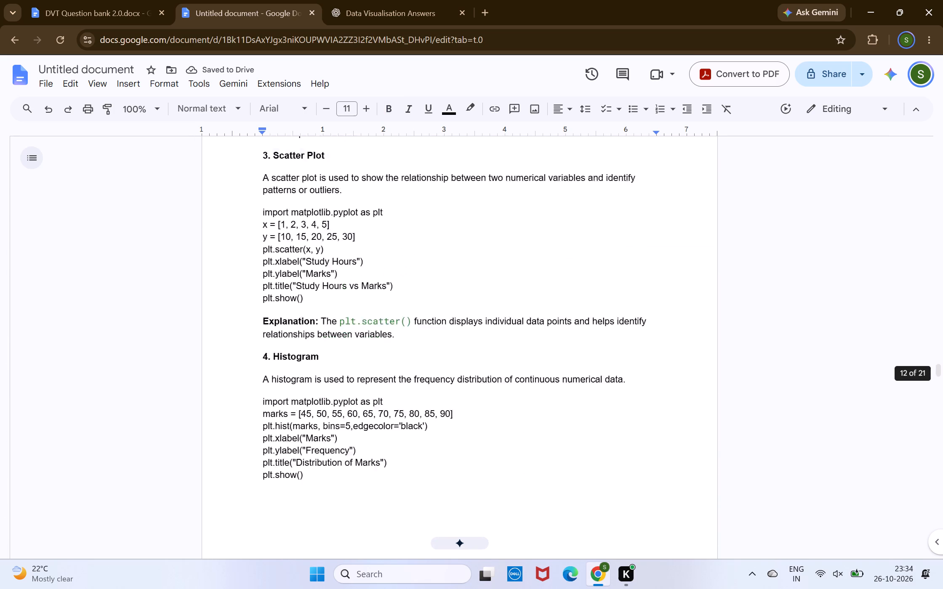
pyautogui.scroll(10, 430, 398)
pyautogui.scroll(-1, 430, 398)
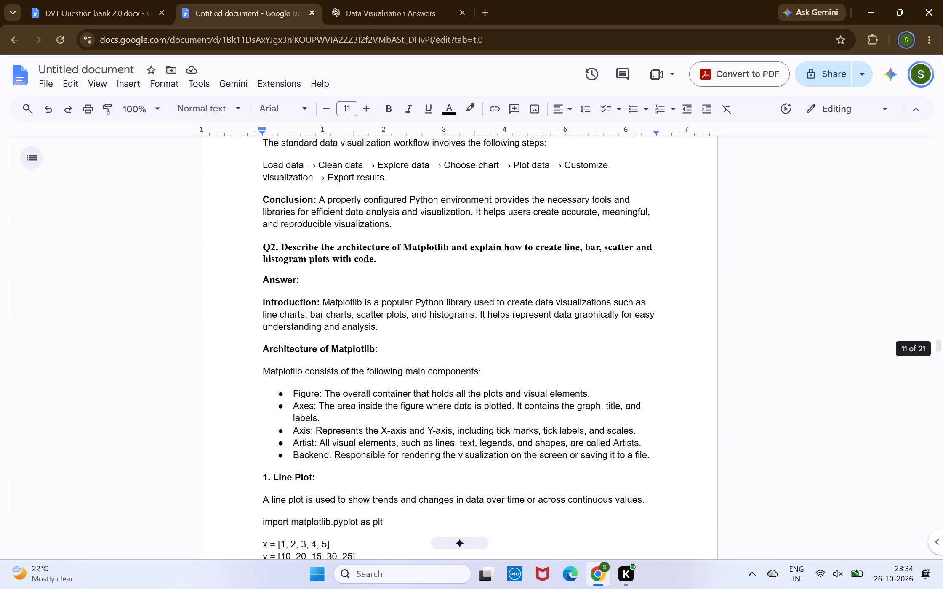
pyautogui.scroll(-11, 430, 398)
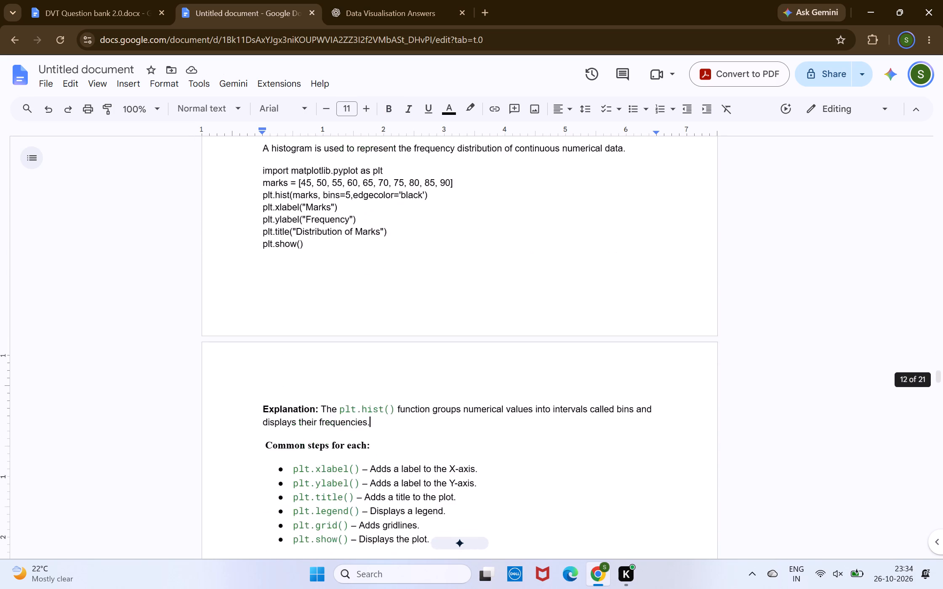
pyautogui.scroll(-5, 430, 398)
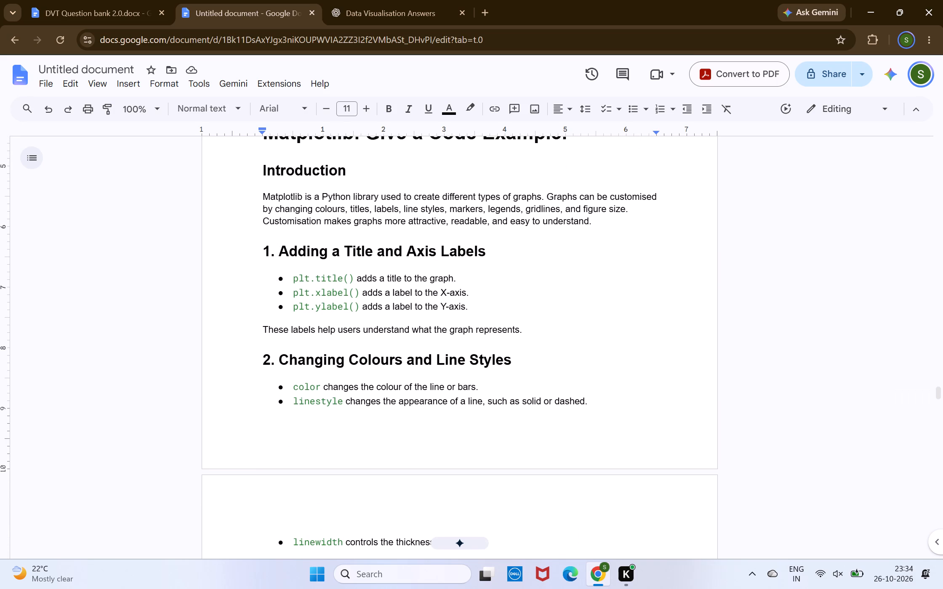
# Delete the large duplicate heading "Q3. Explain How to Customise Graphs in Matplotlib. Give a Code Example." above Introduction.
pyautogui.scroll(4, 430, 398)
pyautogui.moveTo(262, 327); pyautogui.dragTo(278, 327)
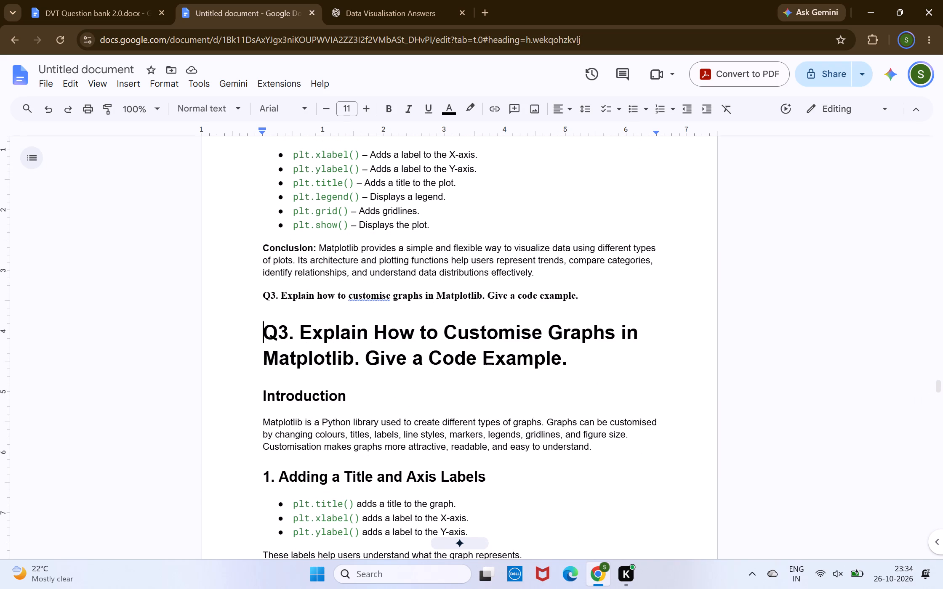
pyautogui.moveTo(278, 327); pyautogui.dragTo(574, 372)
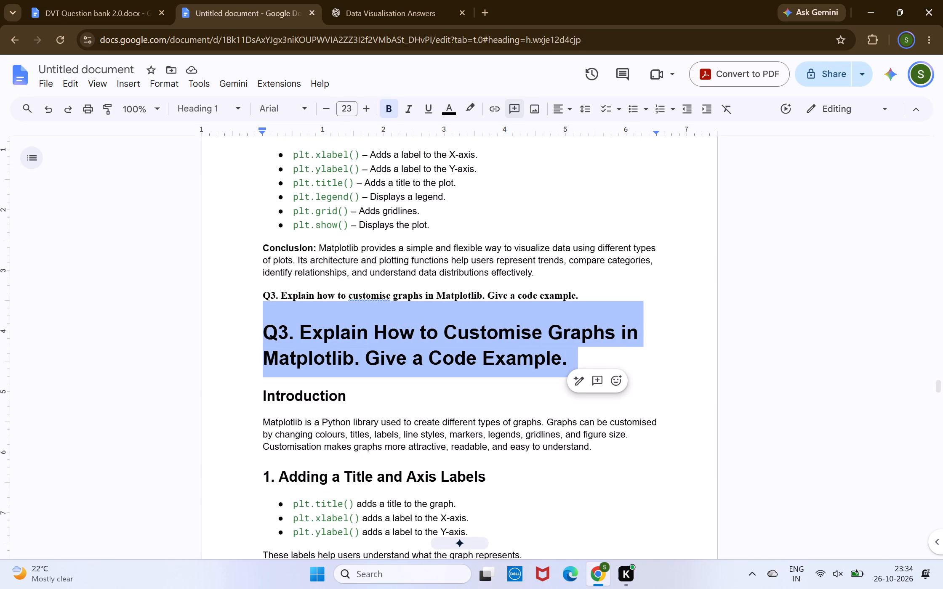
pyautogui.press('Delete')
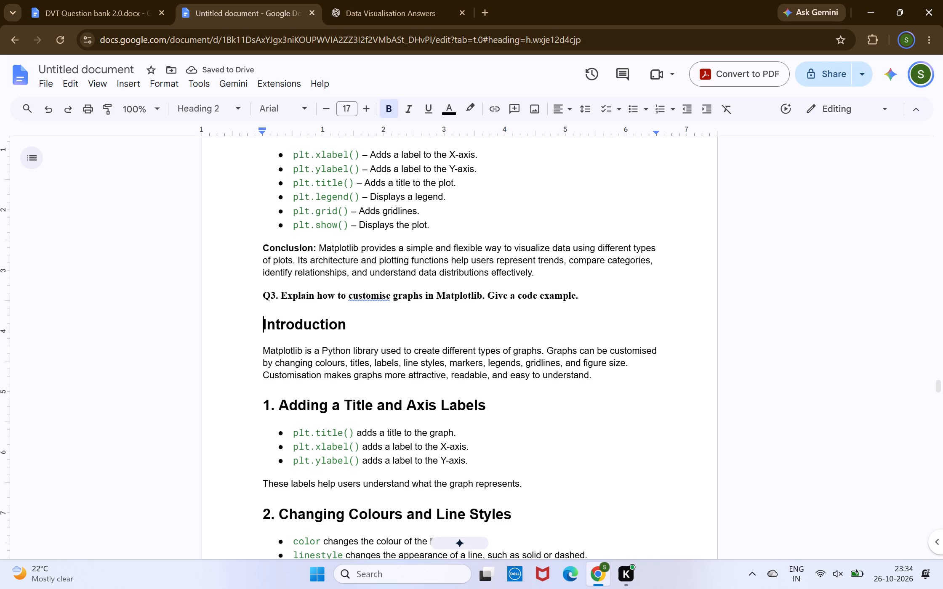
# Reduce the Q3 answer's "Introduction" heading to font size 11.
pyautogui.moveTo(264, 324); pyautogui.dragTo(350, 334)
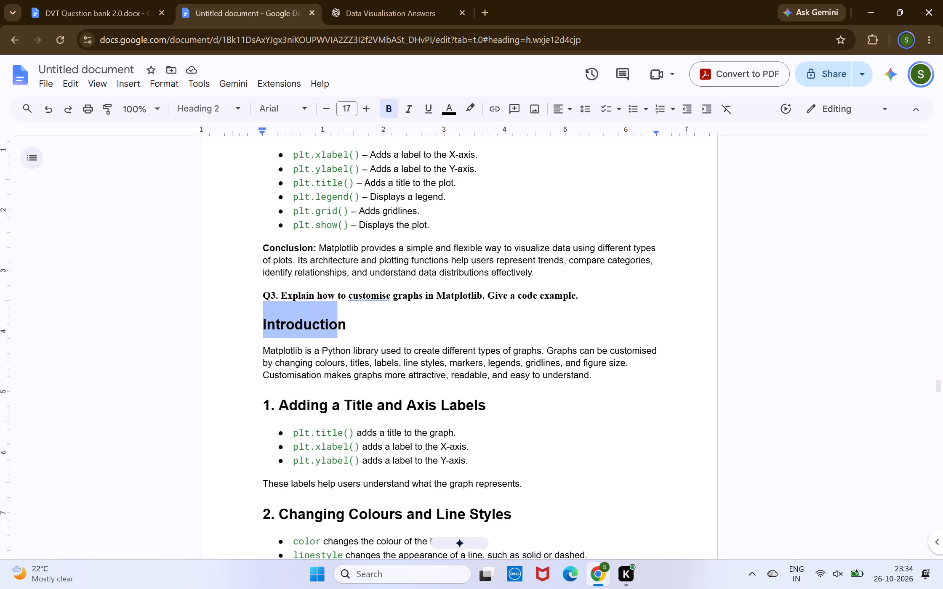
pyautogui.moveTo(350, 334); pyautogui.dragTo(354, 335)
pyautogui.tripleClick(328, 114)
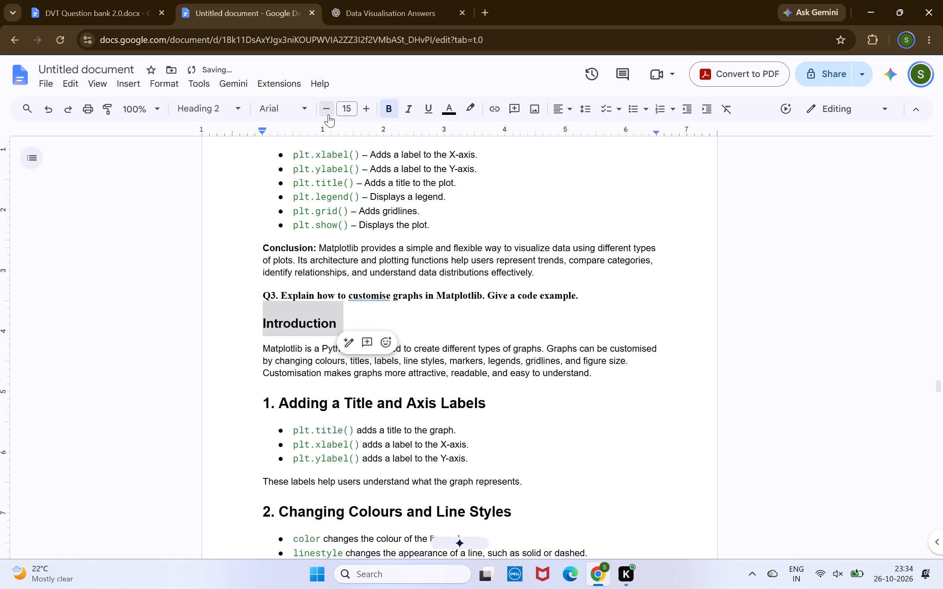
pyautogui.click(328, 114)
pyautogui.click(328, 114)
pyautogui.click(328, 114)
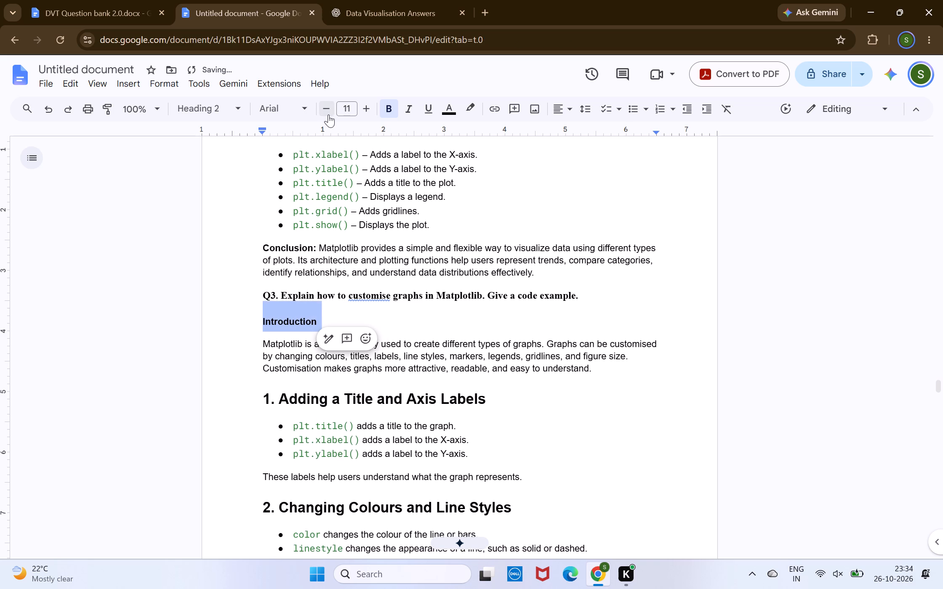
pyautogui.click(328, 314)
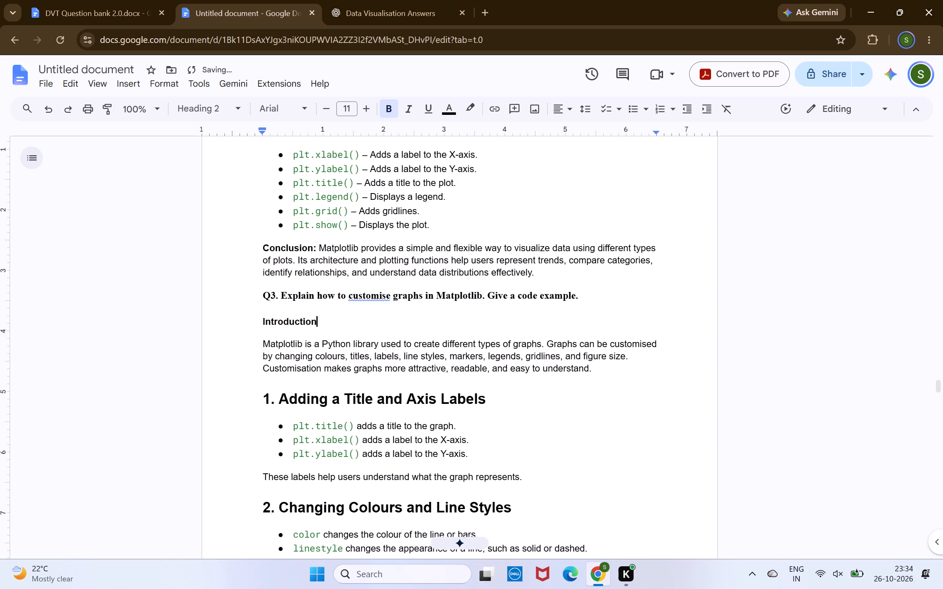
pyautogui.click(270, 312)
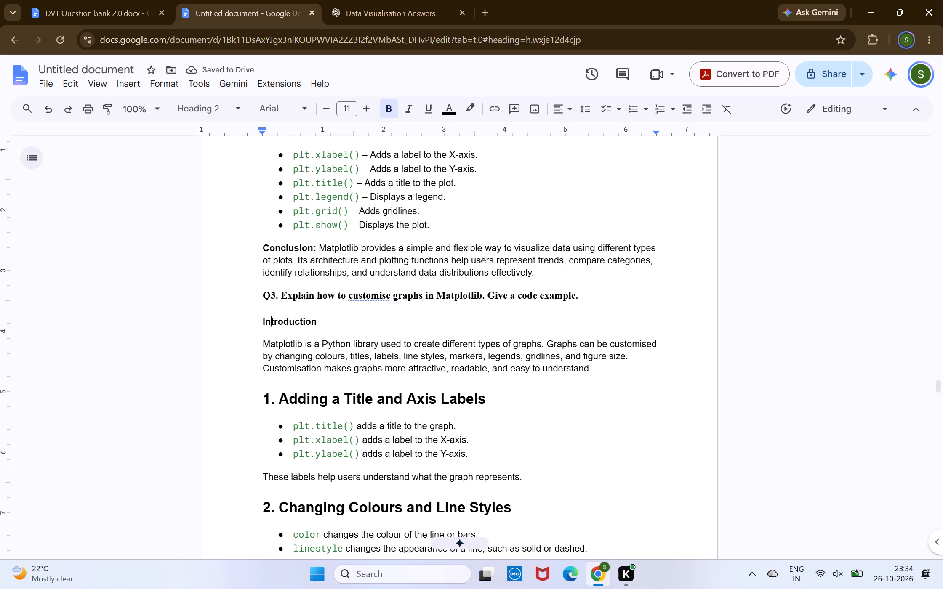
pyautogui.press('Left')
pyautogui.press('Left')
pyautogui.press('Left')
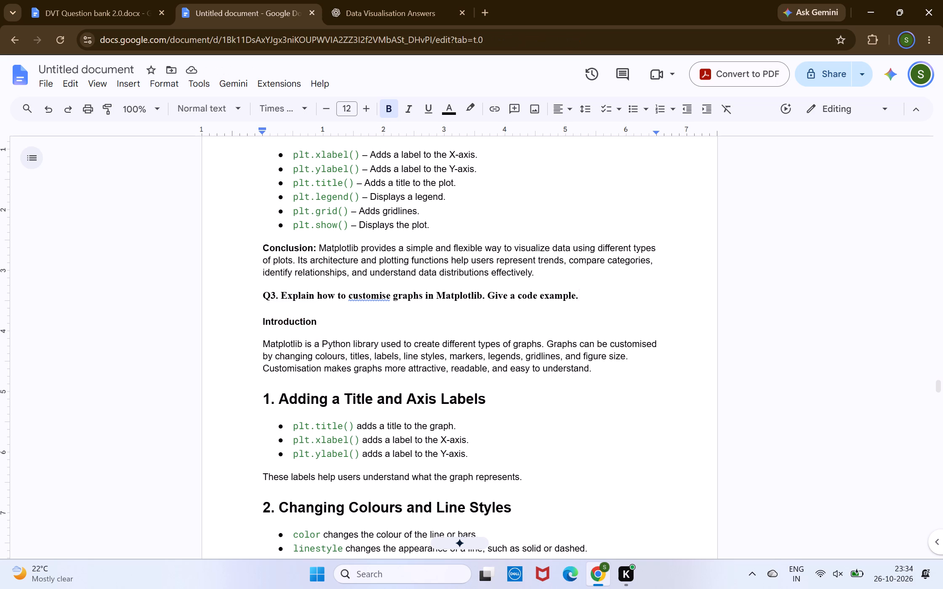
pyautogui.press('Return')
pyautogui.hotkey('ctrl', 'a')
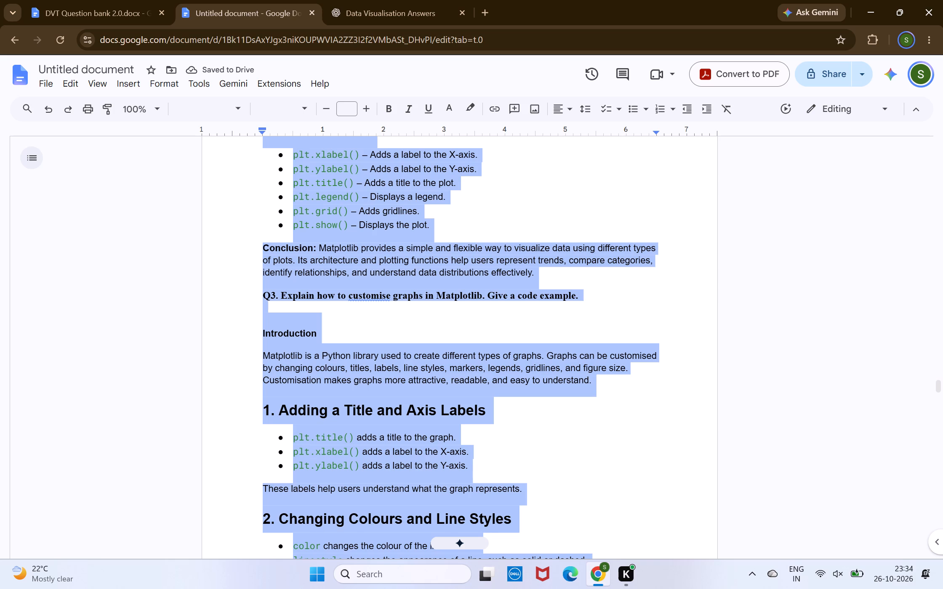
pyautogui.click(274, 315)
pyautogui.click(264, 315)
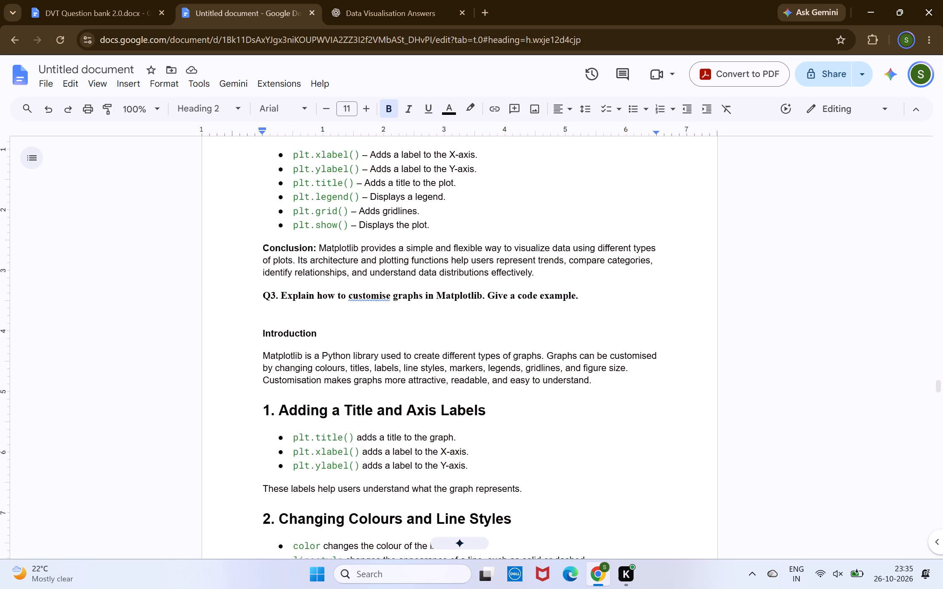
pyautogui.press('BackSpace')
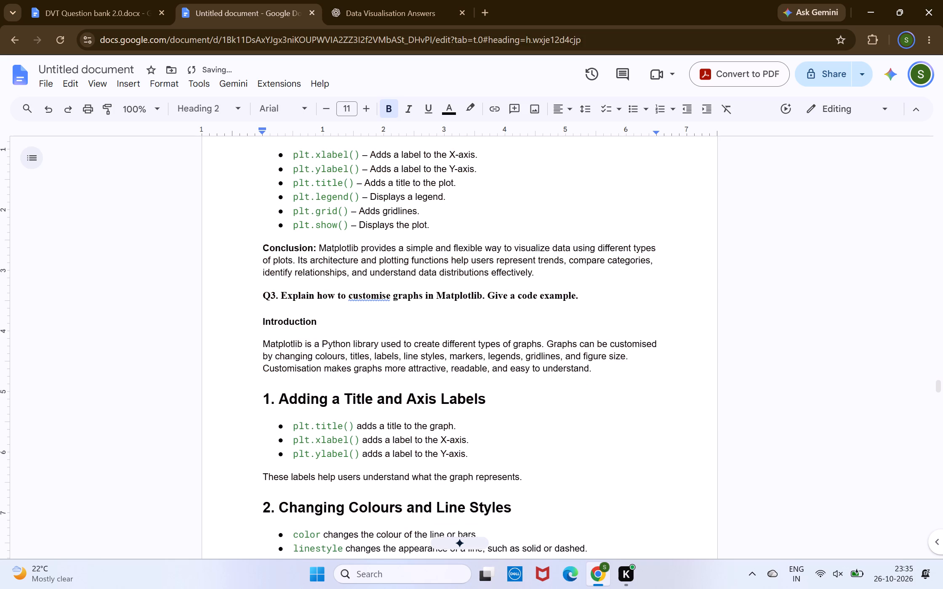
# Add a bold "Answer" label between the Q3 question and the Introduction heading, with a blank line separating it from the question.
pyautogui.click(268, 312)
pyautogui.press('Left')
pyautogui.press('Left')
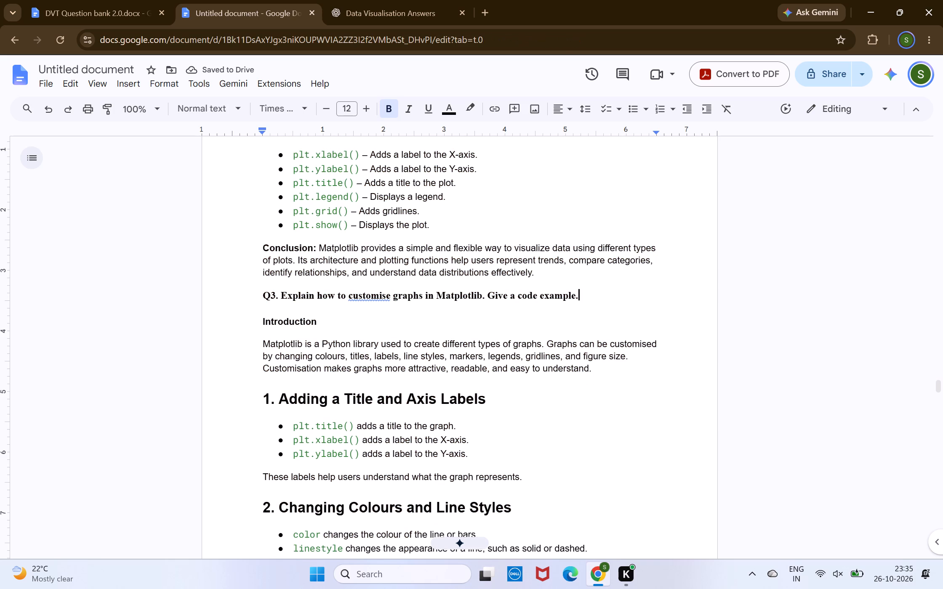
pyautogui.press('Return')
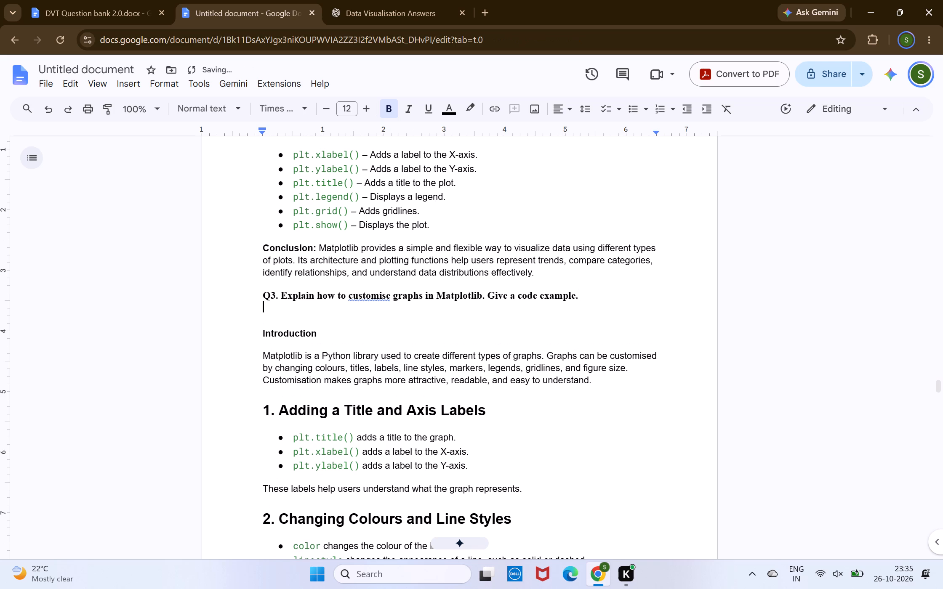
pyautogui.write('Answer')
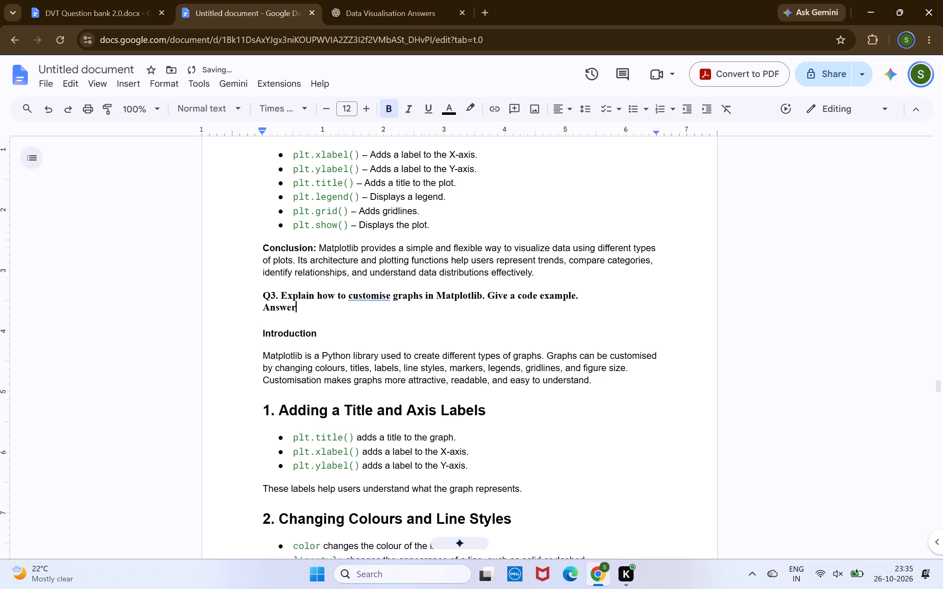
pyautogui.click(592, 300)
pyautogui.press('Return')
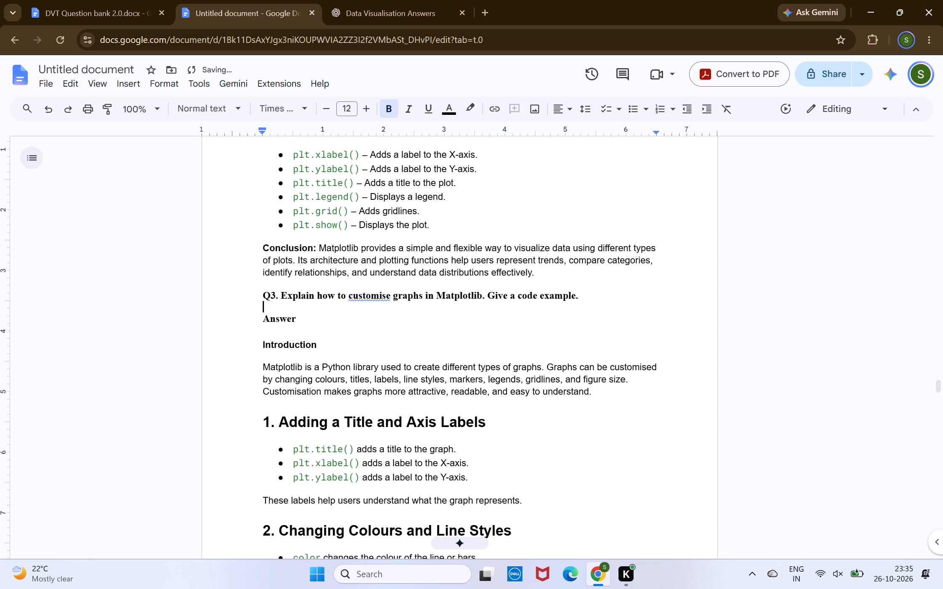
# Tighten the gap between the Q3 "Answer" label and the "Introduction" heading to one blank line.
pyautogui.click(265, 334)
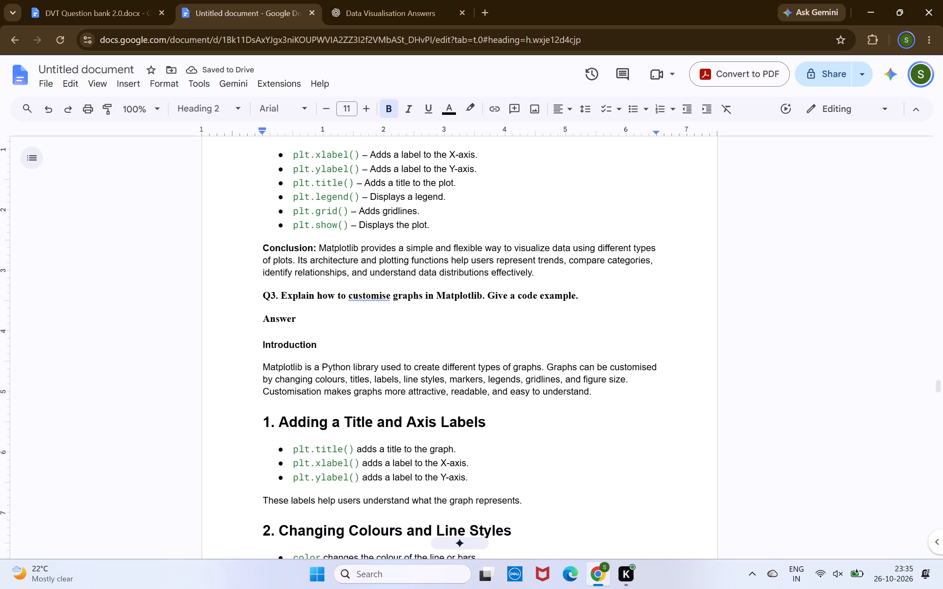
pyautogui.press('Left')
pyautogui.press('BackSpace')
pyautogui.press('Return')
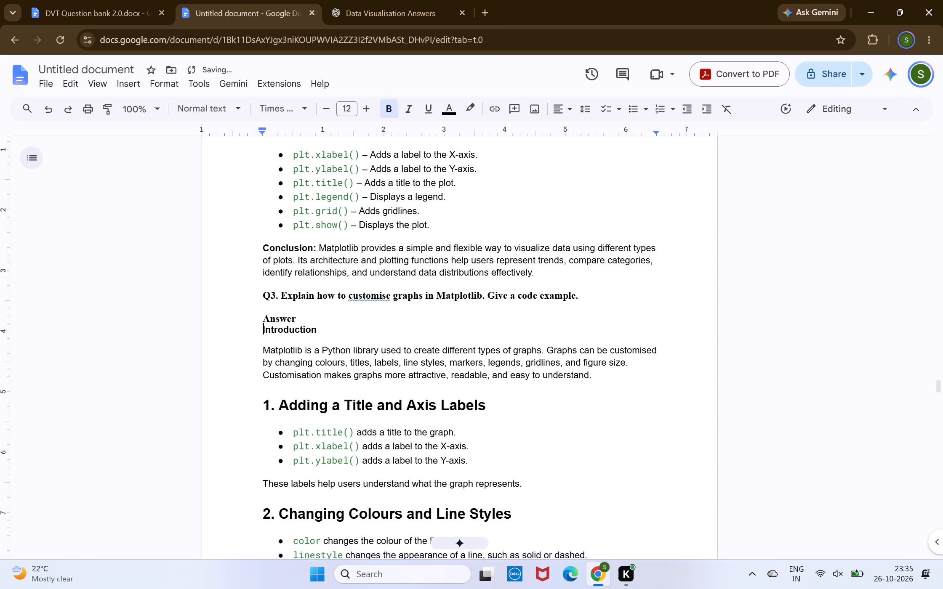
pyautogui.click(298, 321)
pyautogui.press('Return')
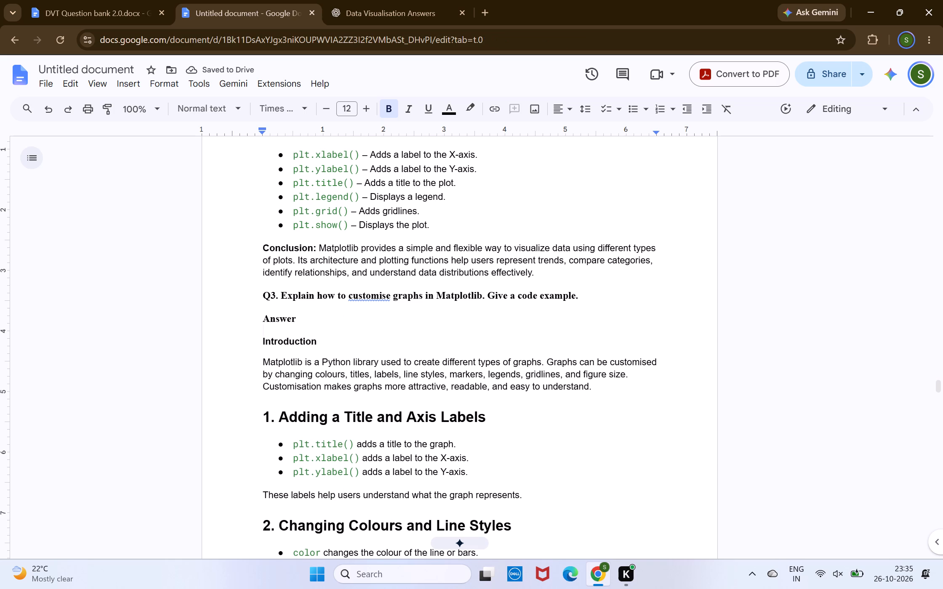
# Add a colon after the Q3 "Answer" label.
pyautogui.click(301, 318)
pyautogui.hotkey('shift', ':')
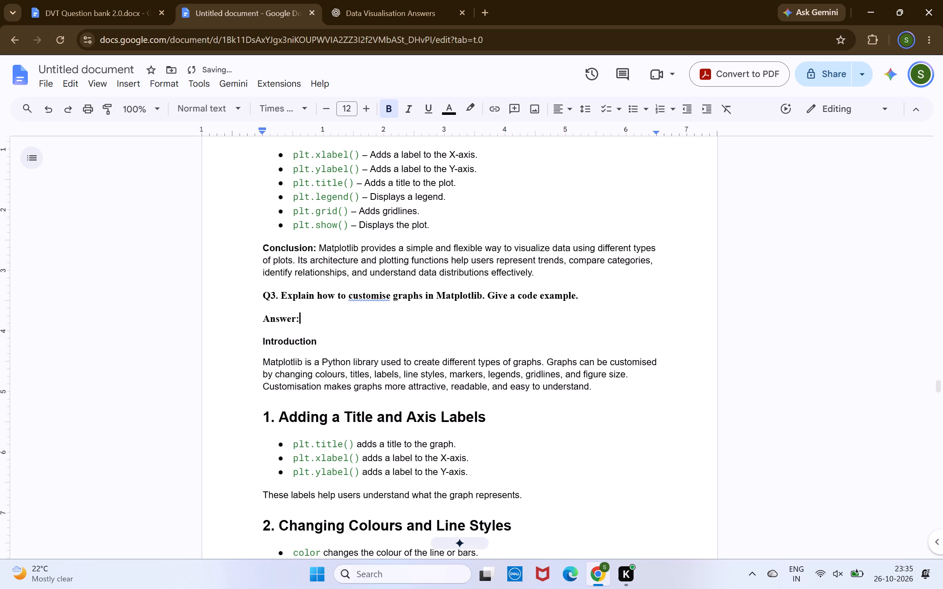
# Reduce the heading "1. Adding a Title and Axis Labels" to font size 11.
pyautogui.scroll(-2, 308, 363)
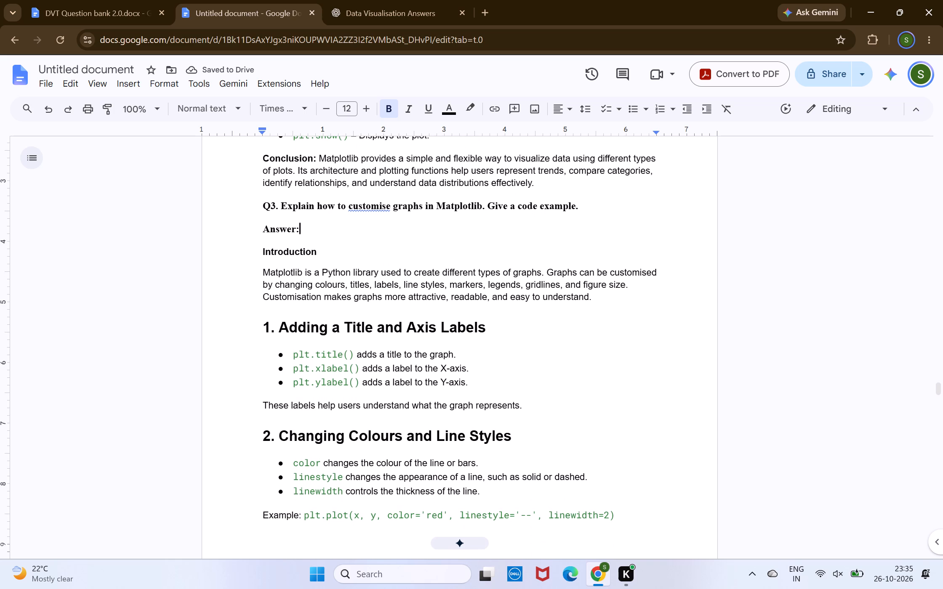
pyautogui.moveTo(257, 326); pyautogui.dragTo(508, 333)
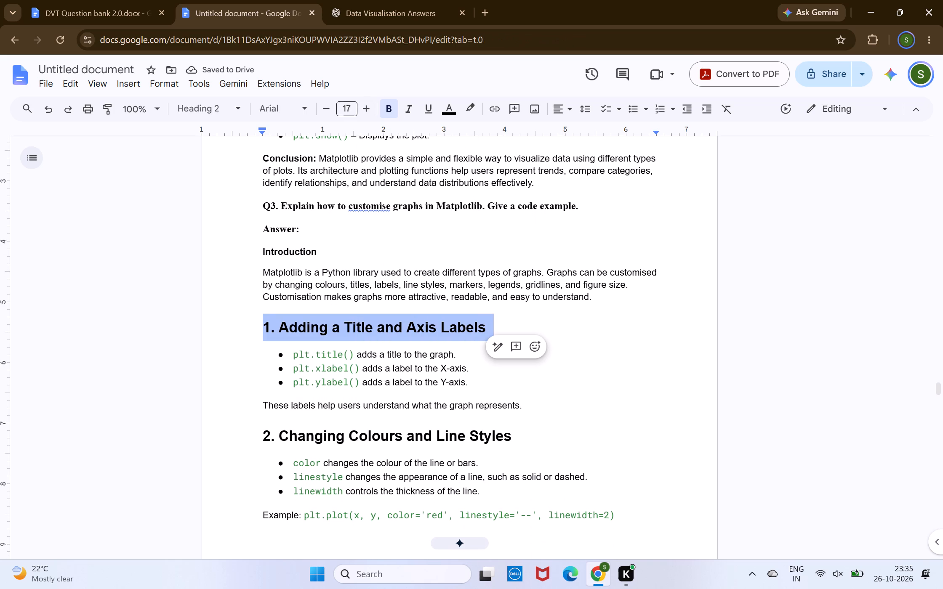
pyautogui.tripleClick(331, 109)
pyautogui.click(331, 109)
pyautogui.doubleClick(331, 109)
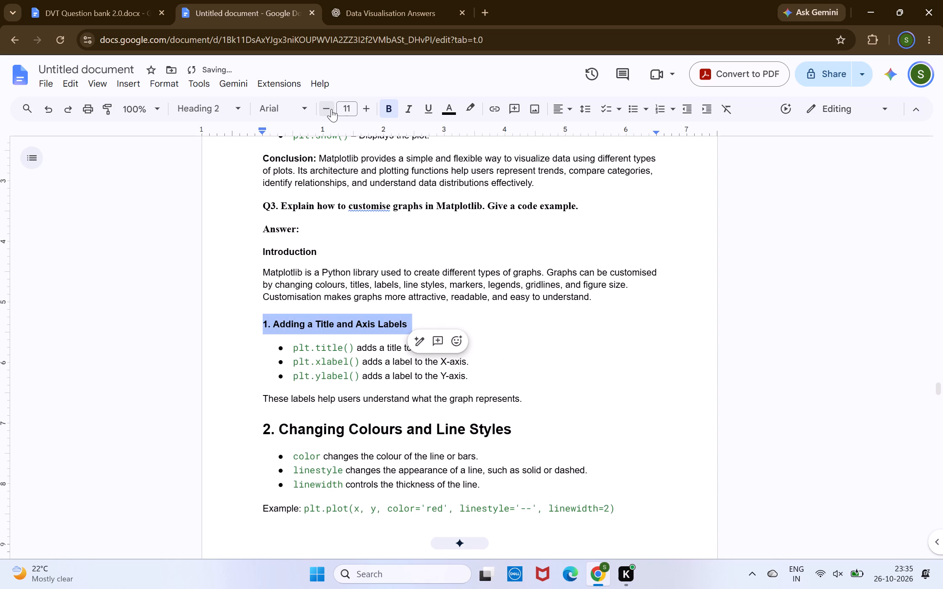
pyautogui.click(266, 346)
# Reduce the heading "2. Changing Colours and Line Styles" to font size 11.
pyautogui.scroll(-2, 266, 346)
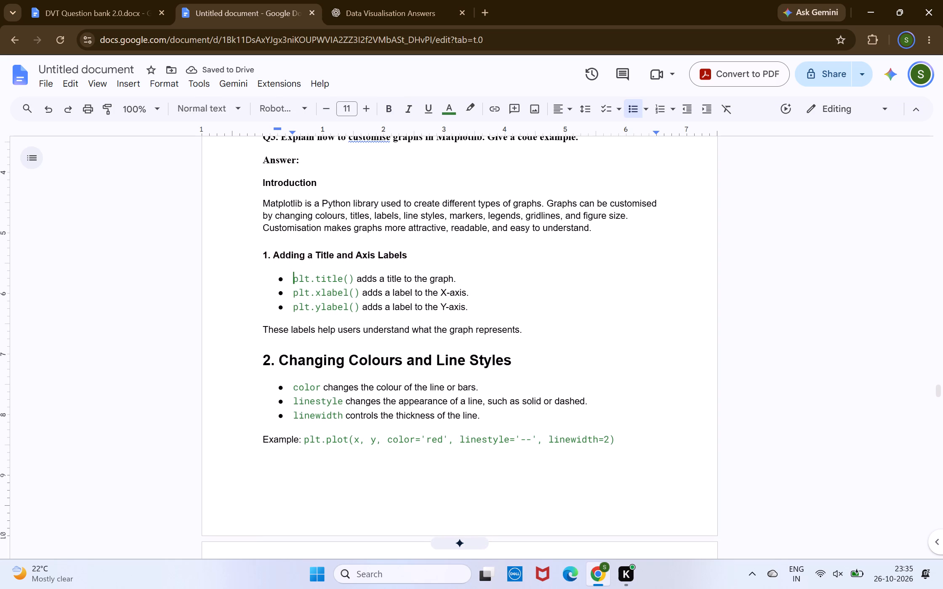
pyautogui.moveTo(256, 361); pyautogui.dragTo(518, 365)
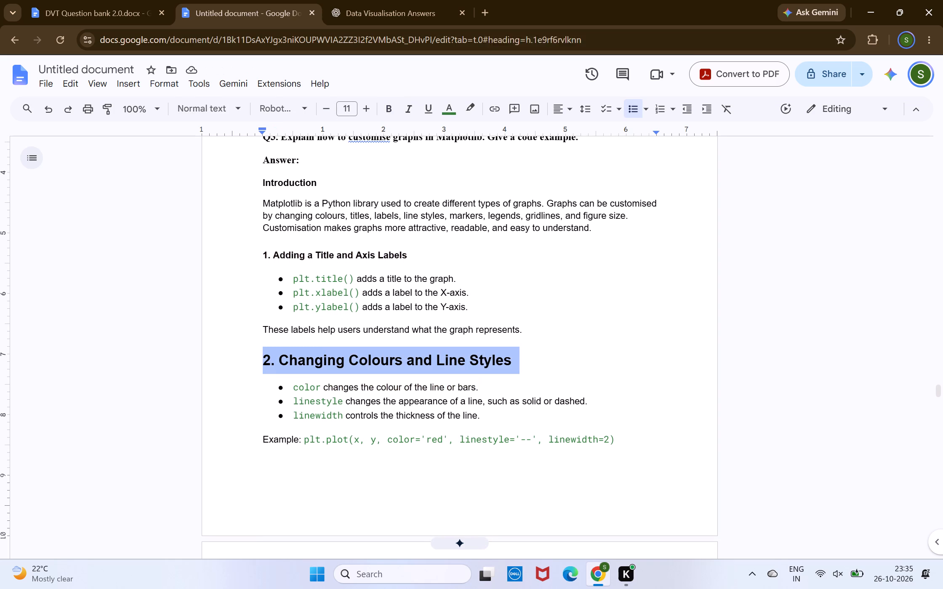
pyautogui.moveTo(518, 365); pyautogui.dragTo(524, 363)
pyautogui.tripleClick(328, 114)
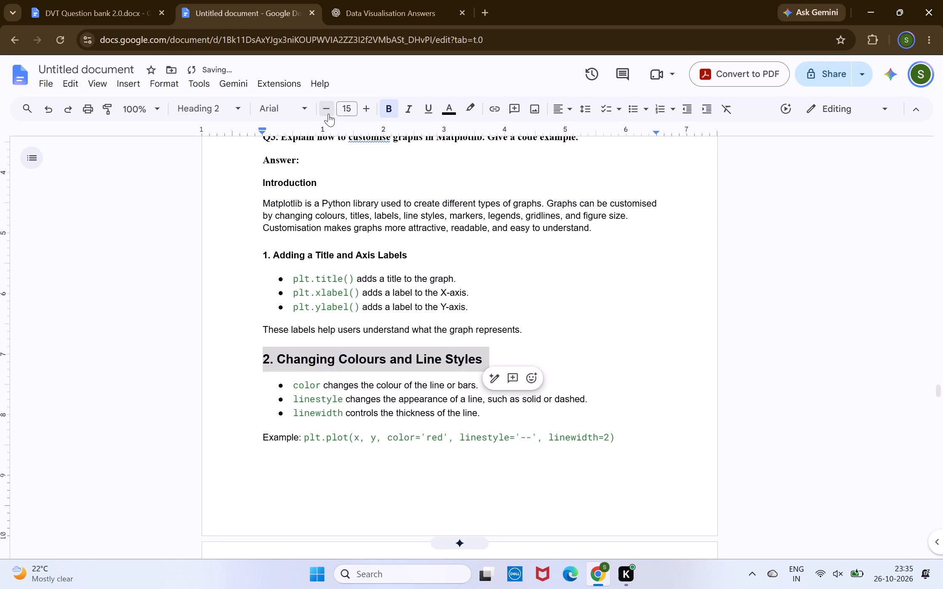
pyautogui.doubleClick(328, 114)
pyautogui.click(328, 114)
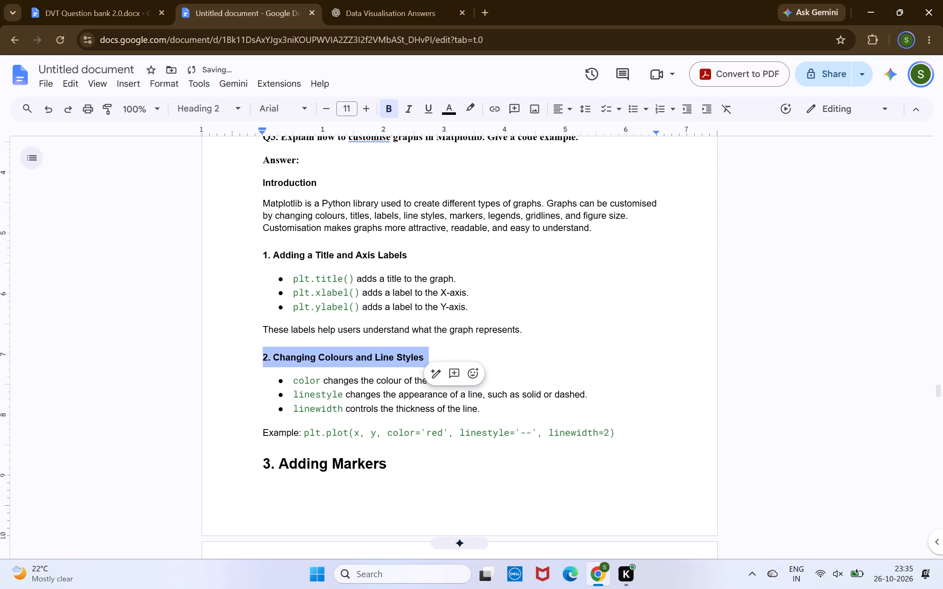
# Reduce the heading "3. Adding Markers" to font size 11.
pyautogui.moveTo(262, 471); pyautogui.dragTo(392, 478)
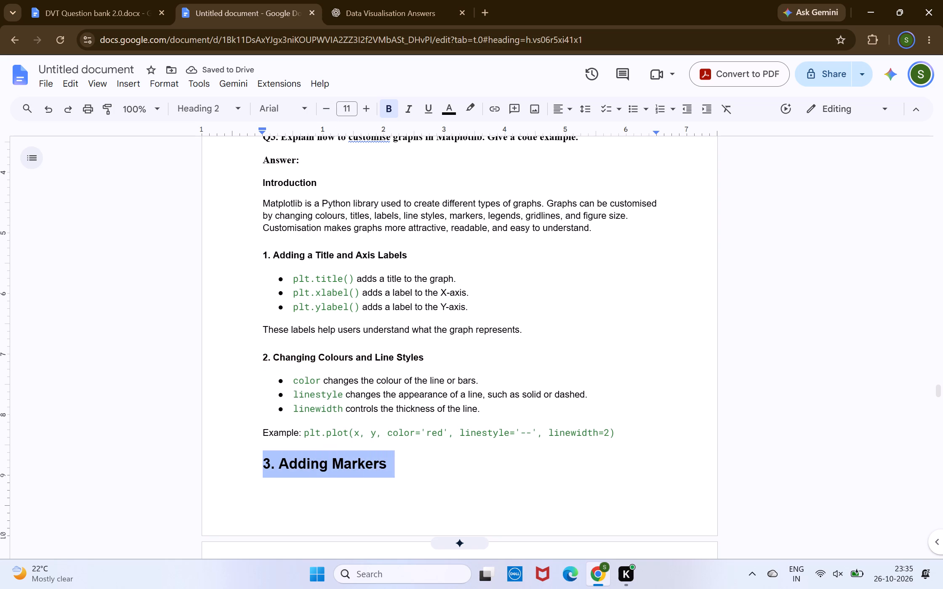
pyautogui.moveTo(392, 478); pyautogui.dragTo(394, 478)
pyautogui.tripleClick(327, 109)
pyautogui.click(327, 109)
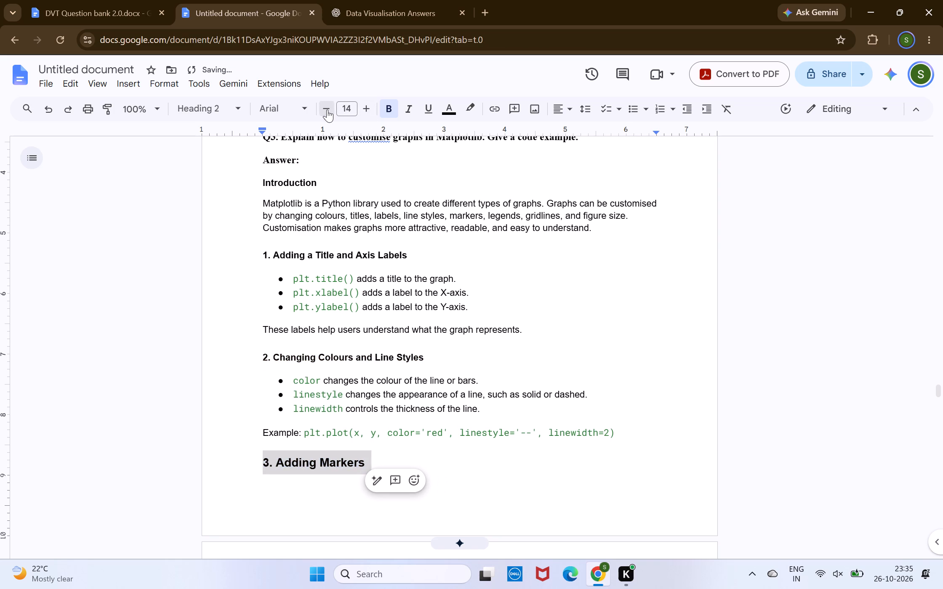
pyautogui.click(327, 109)
pyautogui.click(327, 109)
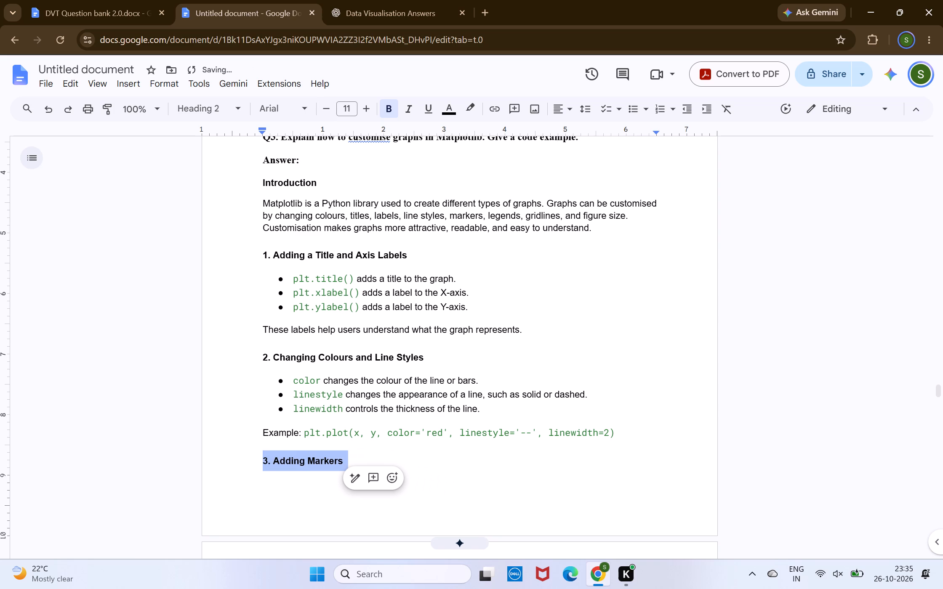
# Reduce the heading "4. Adding Legends and Gridlines" to font size 11.
pyautogui.scroll(-4, 240, 387)
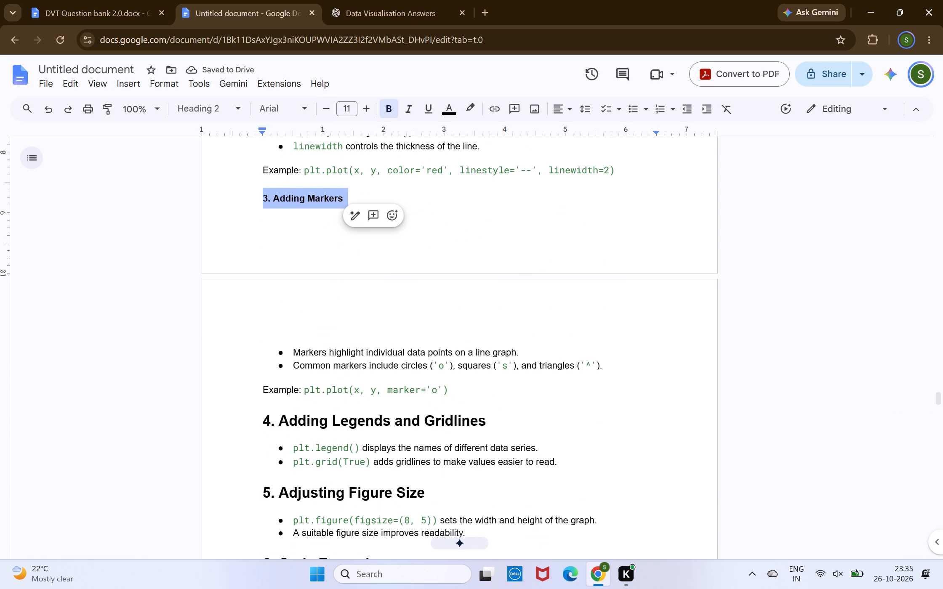
pyautogui.moveTo(265, 427); pyautogui.dragTo(502, 436)
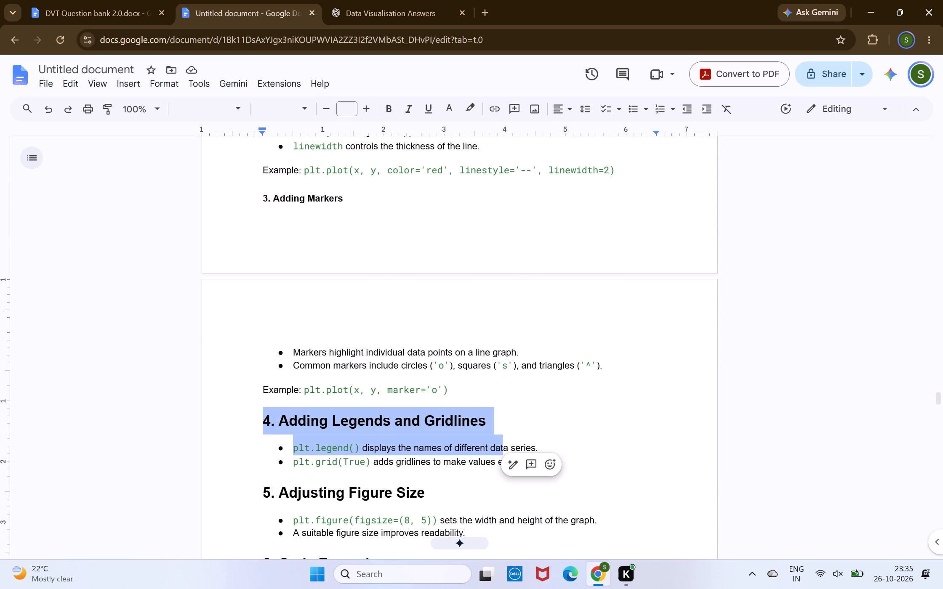
pyautogui.moveTo(256, 425); pyautogui.dragTo(244, 423)
pyautogui.moveTo(244, 423); pyautogui.dragTo(494, 417)
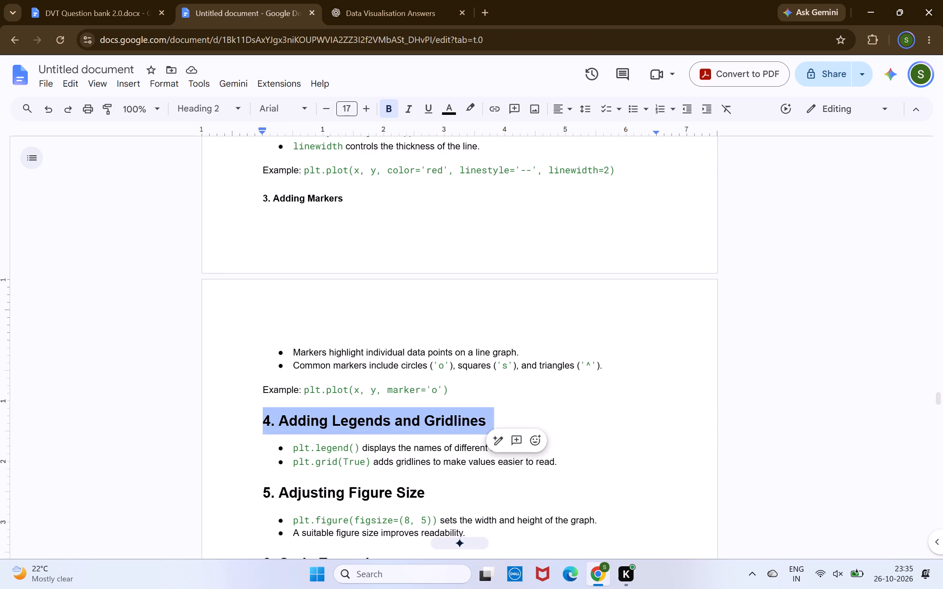
pyautogui.tripleClick(325, 106)
pyautogui.doubleClick(325, 106)
pyautogui.click(325, 106)
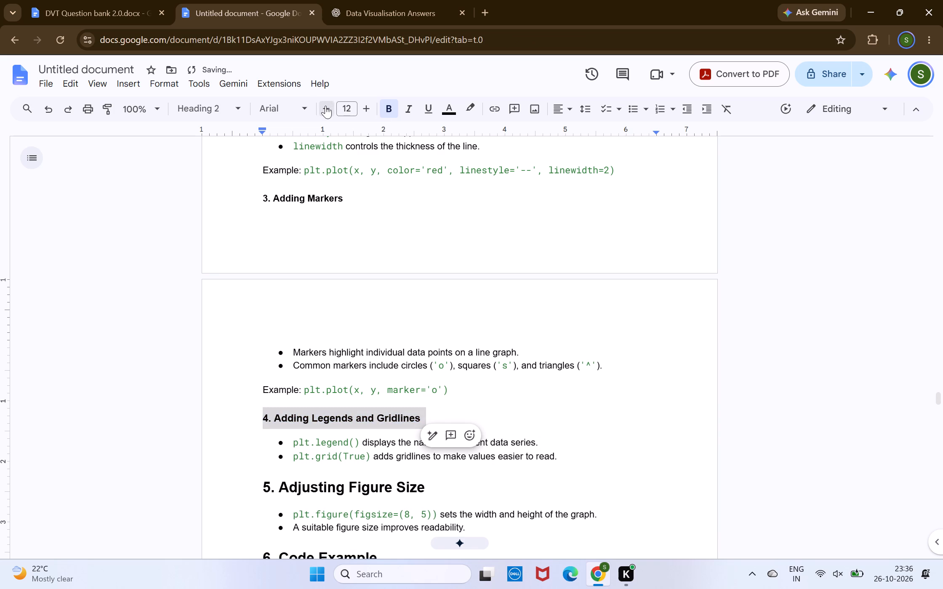
pyautogui.click(240, 451)
# Reduce the heading "5. Adjusting Figure Size" to font size 11.
pyautogui.scroll(-1, 240, 451)
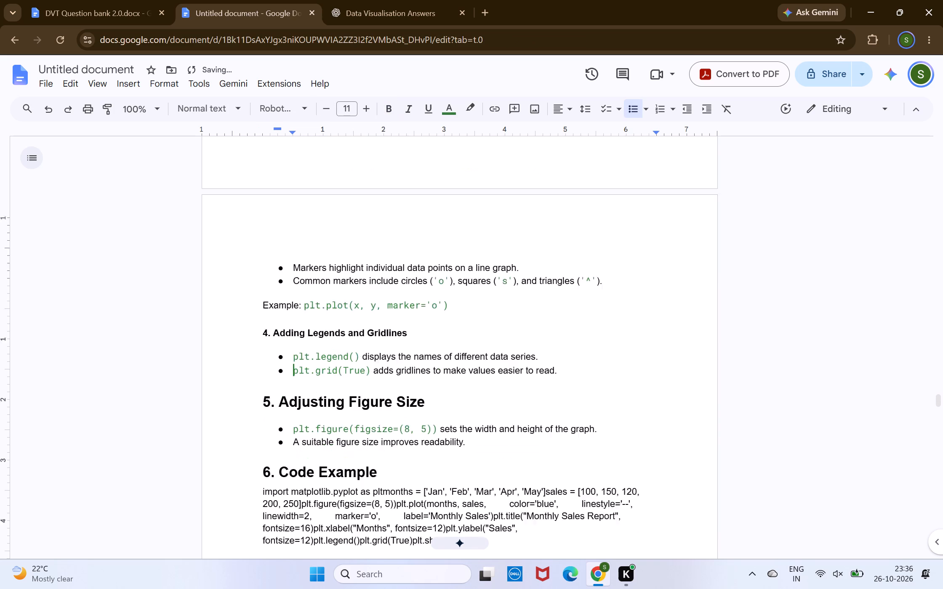
pyautogui.scroll(-1, 240, 451)
pyautogui.moveTo(262, 342); pyautogui.dragTo(426, 343)
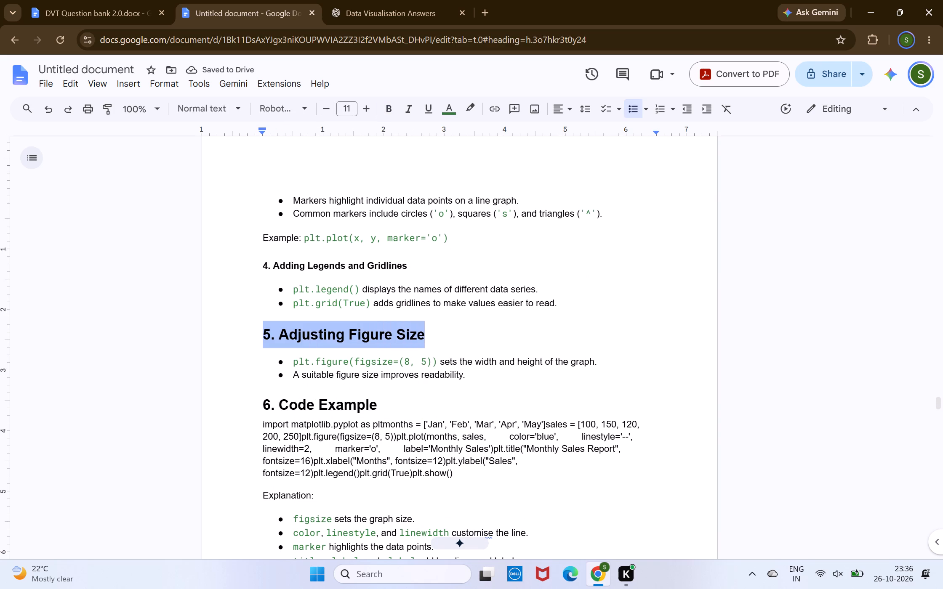
pyautogui.moveTo(426, 343); pyautogui.dragTo(435, 342)
pyautogui.tripleClick(325, 110)
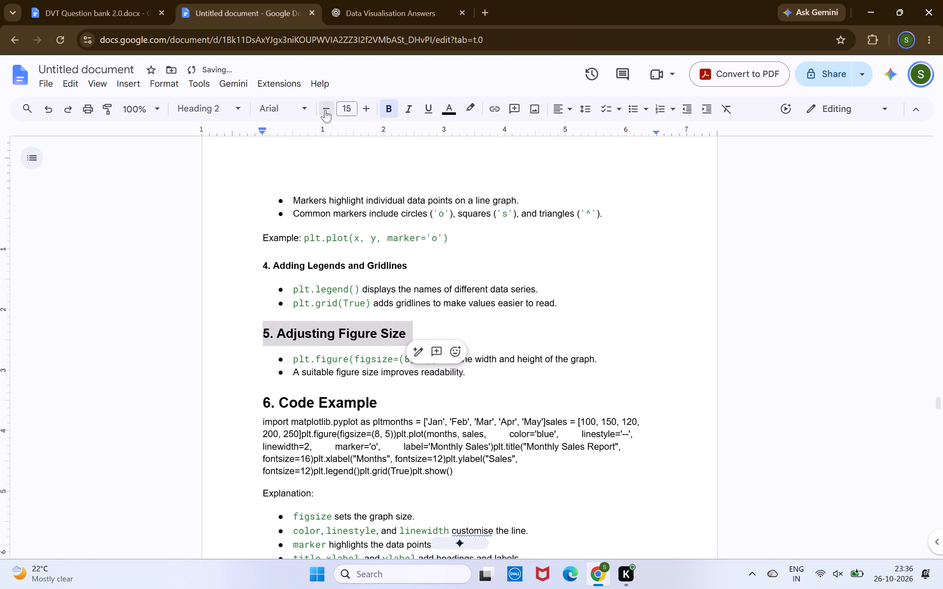
pyautogui.click(325, 110)
pyautogui.click(325, 110)
pyautogui.click(325, 110)
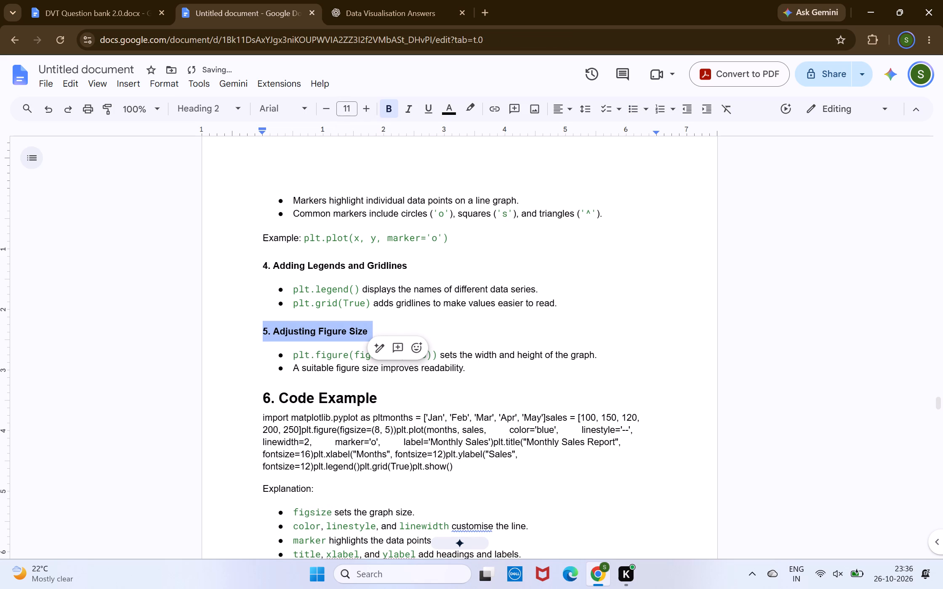
# Reduce the heading "6. Code Example" to font size 11.
pyautogui.click(260, 396)
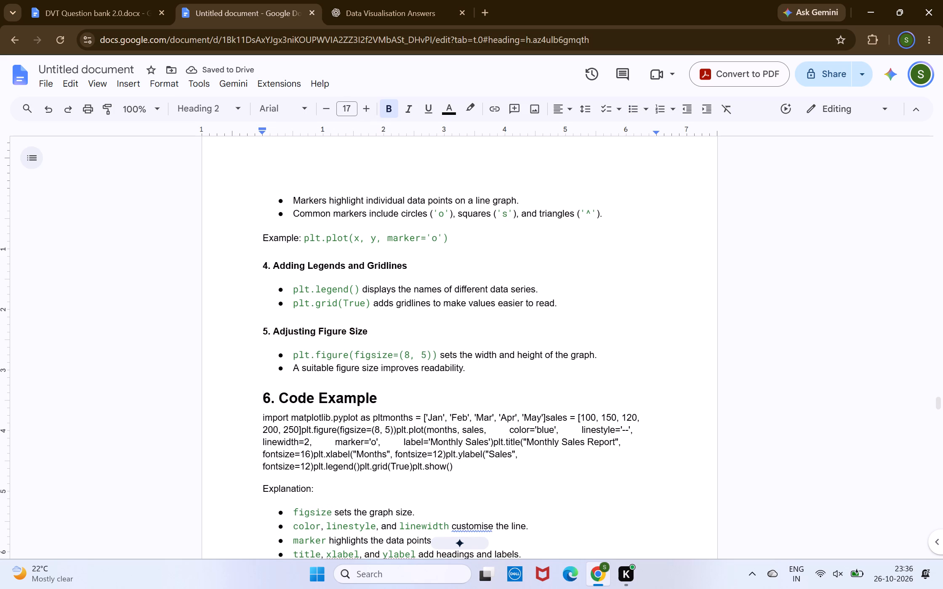
pyautogui.moveTo(260, 396); pyautogui.dragTo(400, 401)
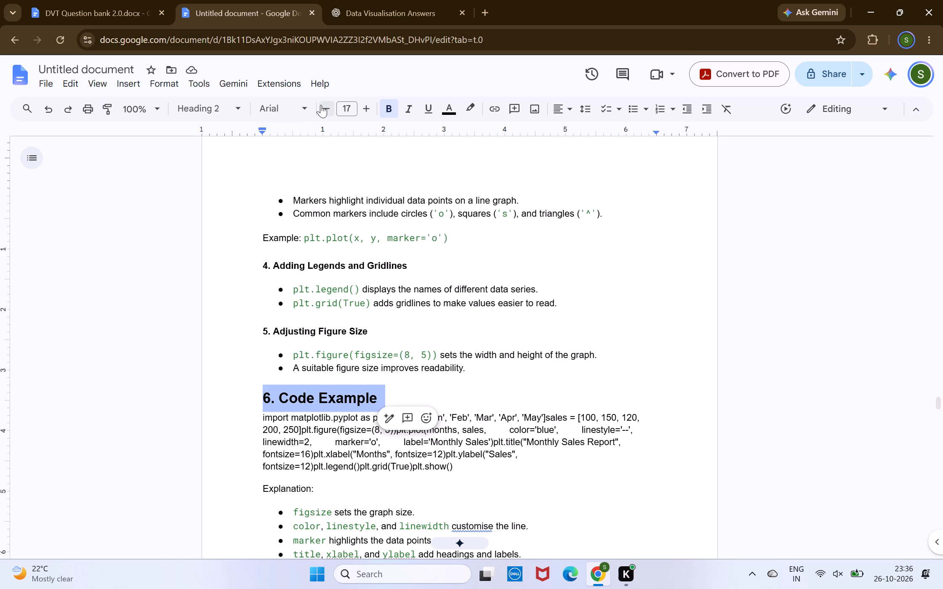
pyautogui.tripleClick(324, 107)
pyautogui.click(324, 107)
pyautogui.click(324, 107)
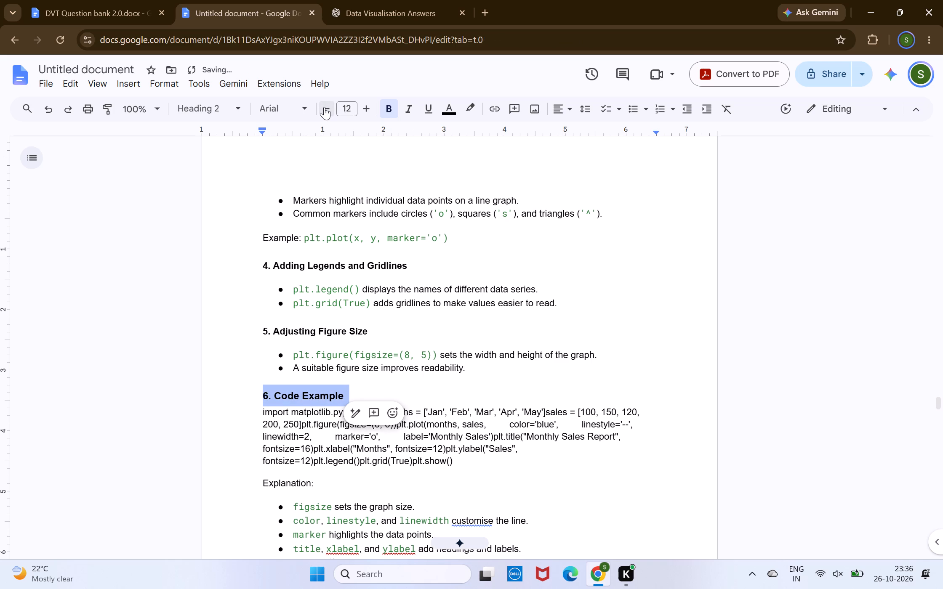
pyautogui.click(324, 107)
# Check the Q3 example heading in the question bank, and remove the number "6." from the "Code Example" heading in the answers document.
pyautogui.click(65, 0)
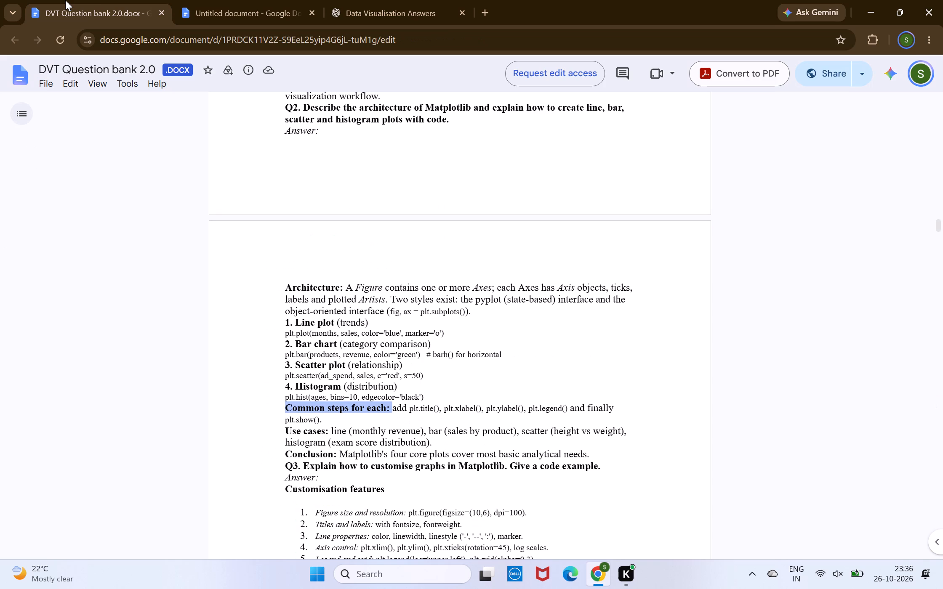
pyautogui.click(265, 409)
pyautogui.scroll(-3, 265, 409)
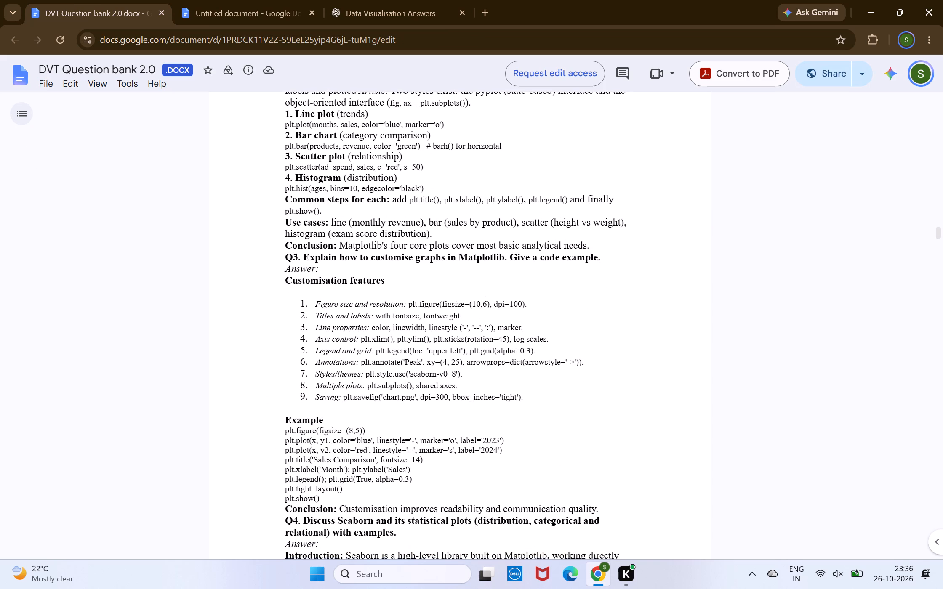
pyautogui.click(188, 0)
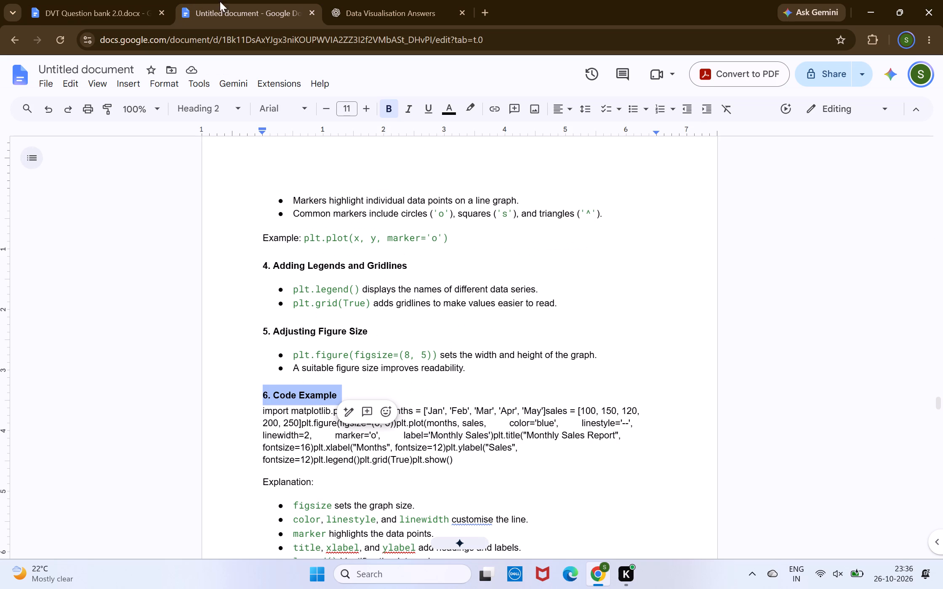
pyautogui.click(271, 395)
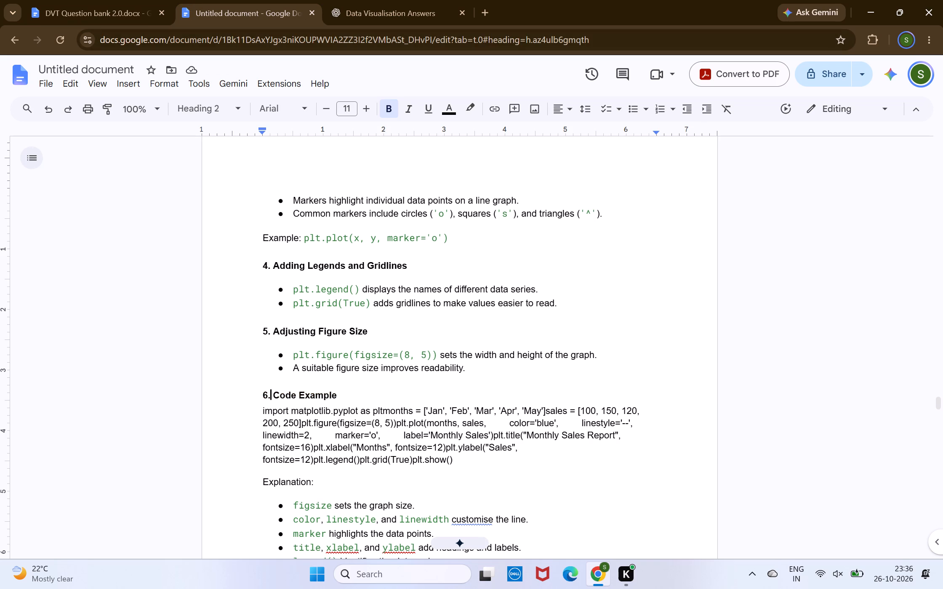
pyautogui.press('BackSpace')
pyautogui.press('BackSpace')
pyautogui.press('Right')
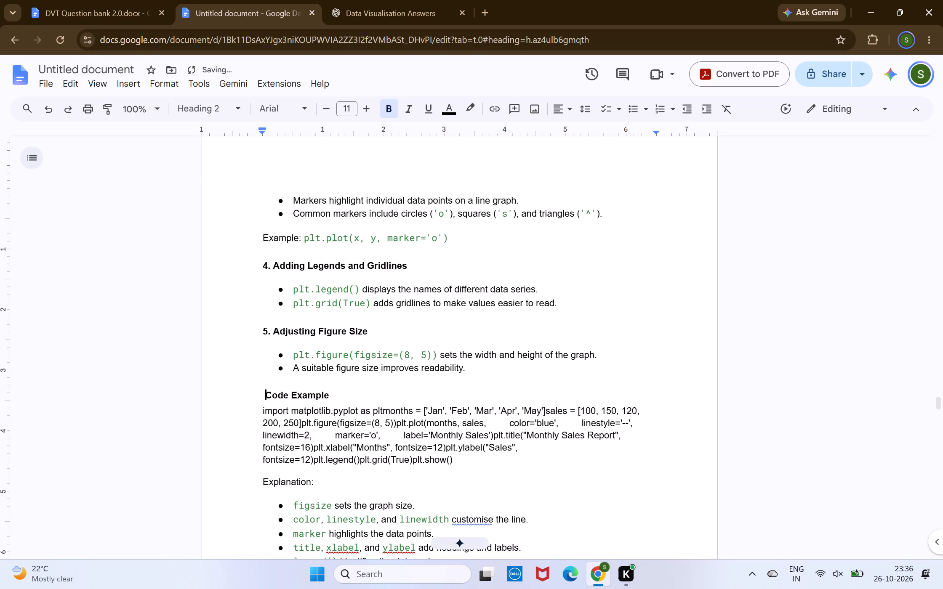
pyautogui.press('BackSpace')
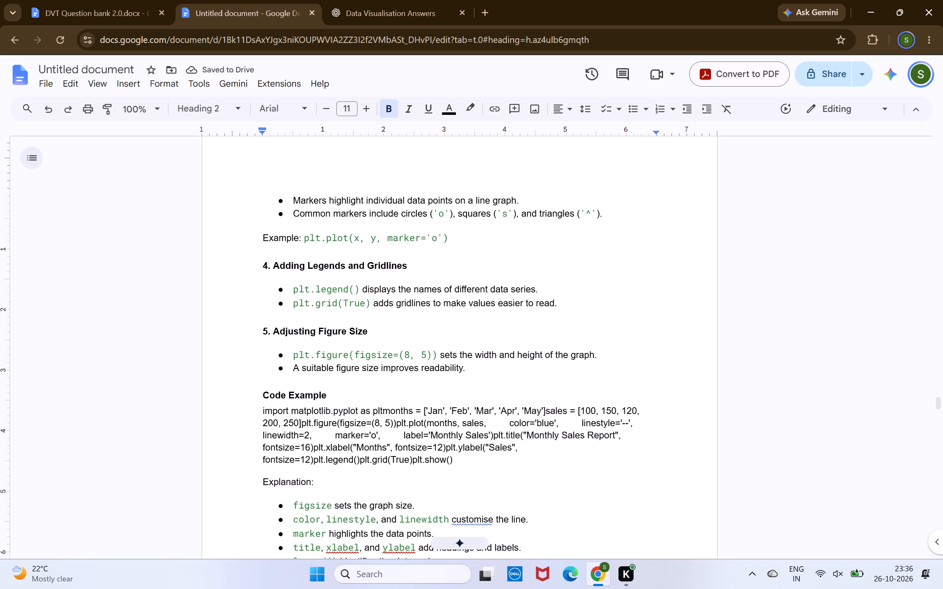
# Delete the word "Code" from the "Code Example" heading so it reads "Example".
pyautogui.click(288, 394)
pyautogui.press('BackSpace')
pyautogui.press('BackSpace')
pyautogui.press('BackSpace')
pyautogui.press('BackSpace')
pyautogui.press('BackSpace')
# Add a bold "Code:" label on its own line under the "Example" heading, followed by a blank line.
pyautogui.press('Right')
pyautogui.press('Right')
pyautogui.press('Right')
pyautogui.press('Right')
pyautogui.press('Right')
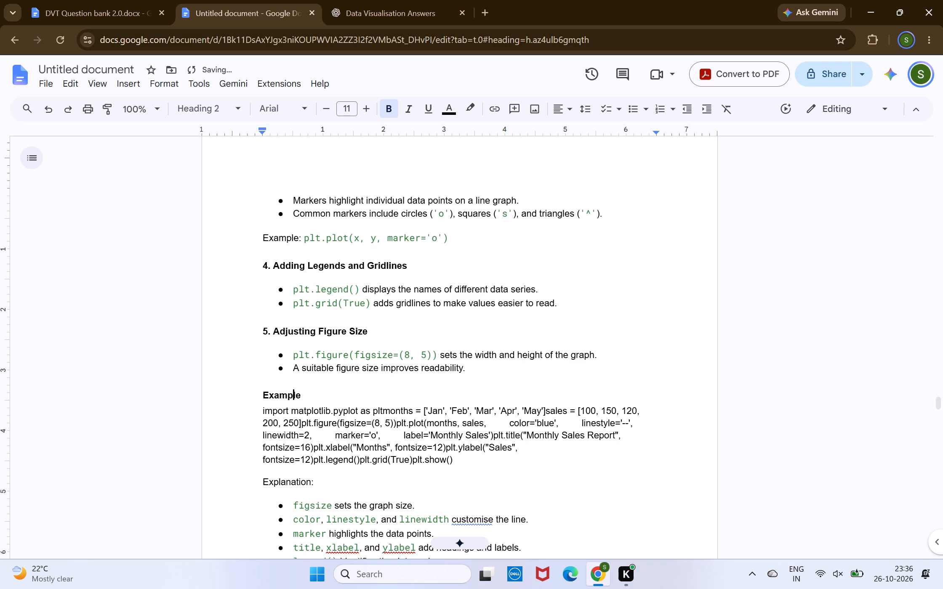
pyautogui.press('Right')
pyautogui.press('Right')
pyautogui.press('Return')
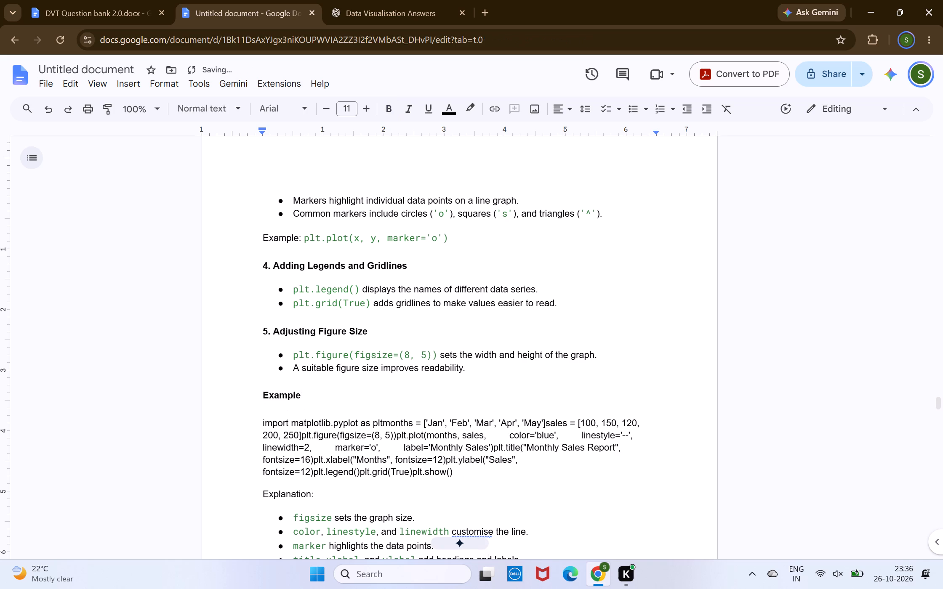
pyautogui.write('code')
pyautogui.moveTo(264, 413); pyautogui.dragTo(266, 413)
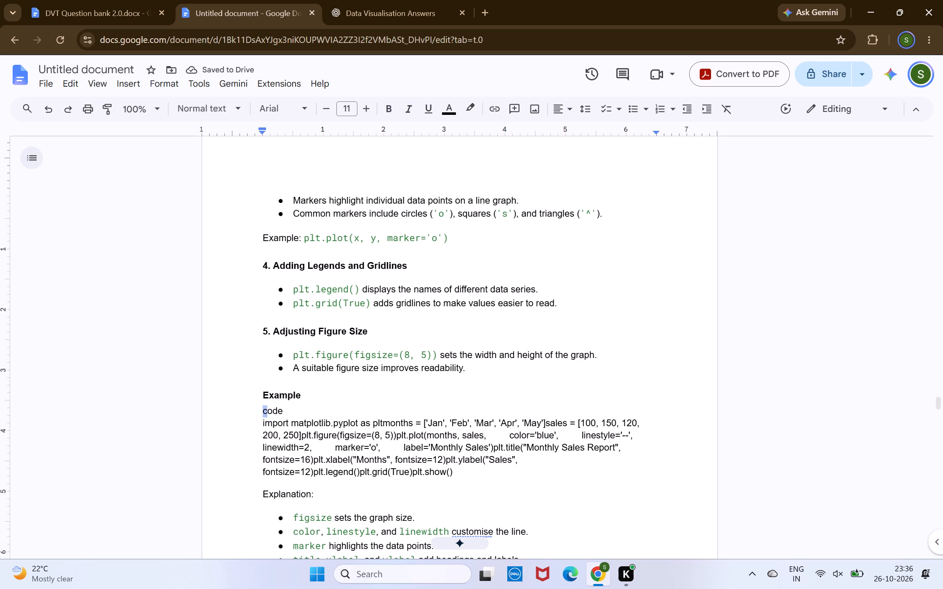
pyautogui.moveTo(266, 413); pyautogui.dragTo(292, 412)
pyautogui.click(386, 104)
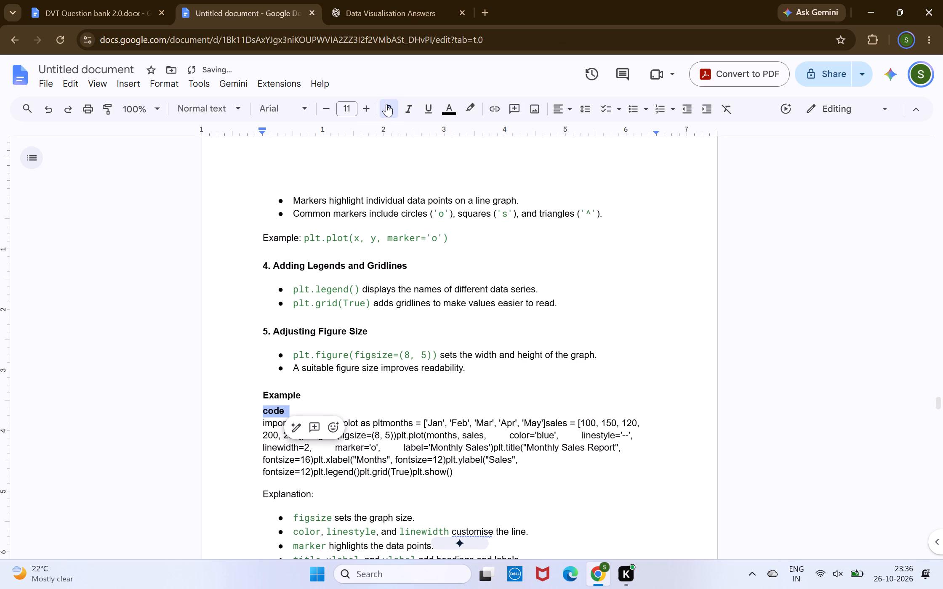
pyautogui.click(328, 398)
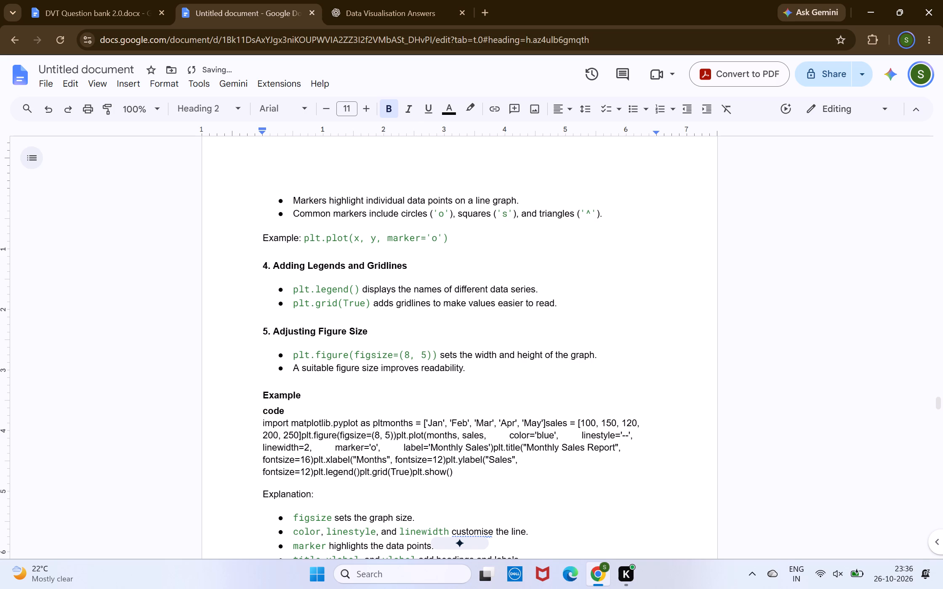
pyautogui.click(288, 410)
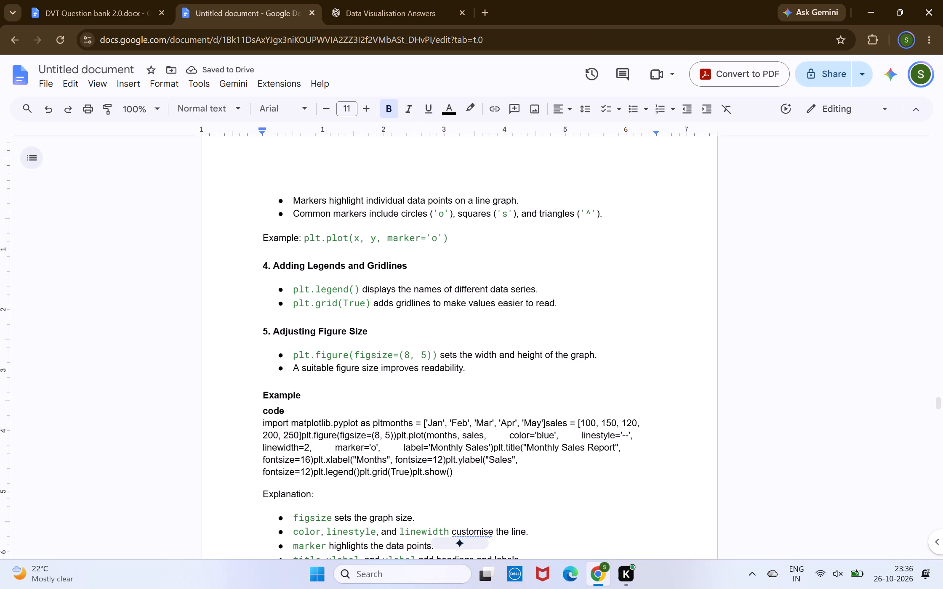
pyautogui.hotkey('shift', ':')
pyautogui.press('Return')
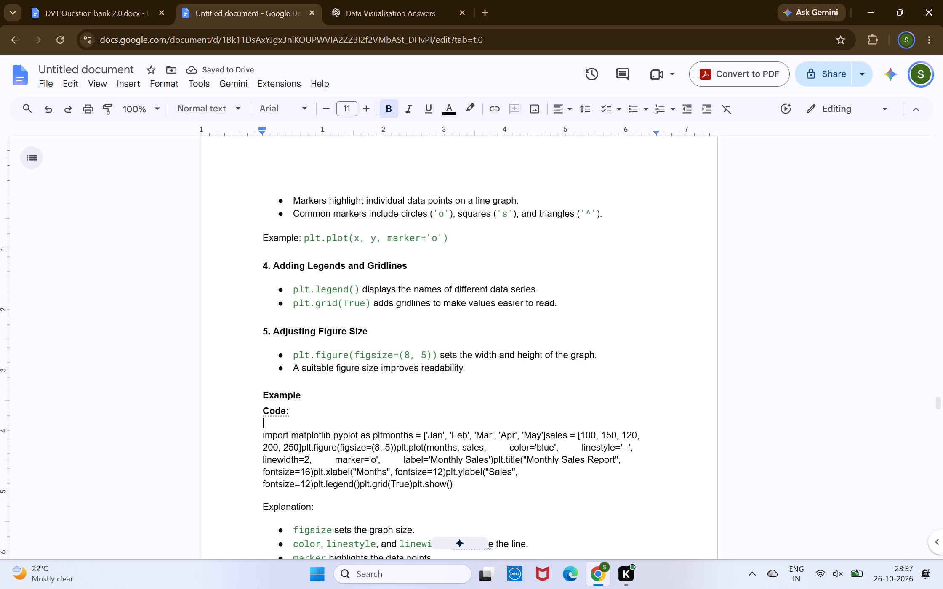
# Break the example code so that months, sales, plt.figure, plt.plot and plt.title each start on a new line.
pyautogui.click(384, 433)
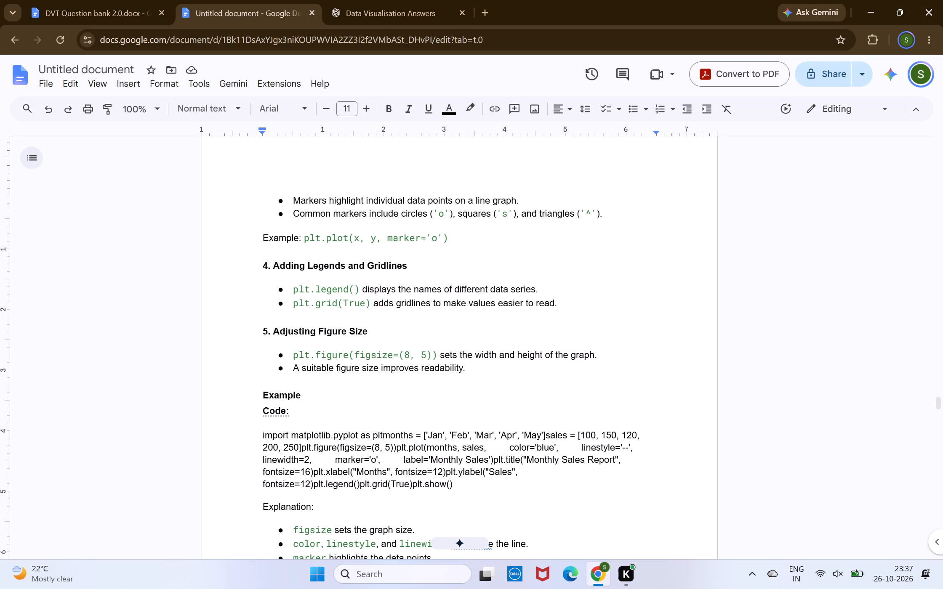
pyautogui.press('Return')
pyautogui.click(427, 448)
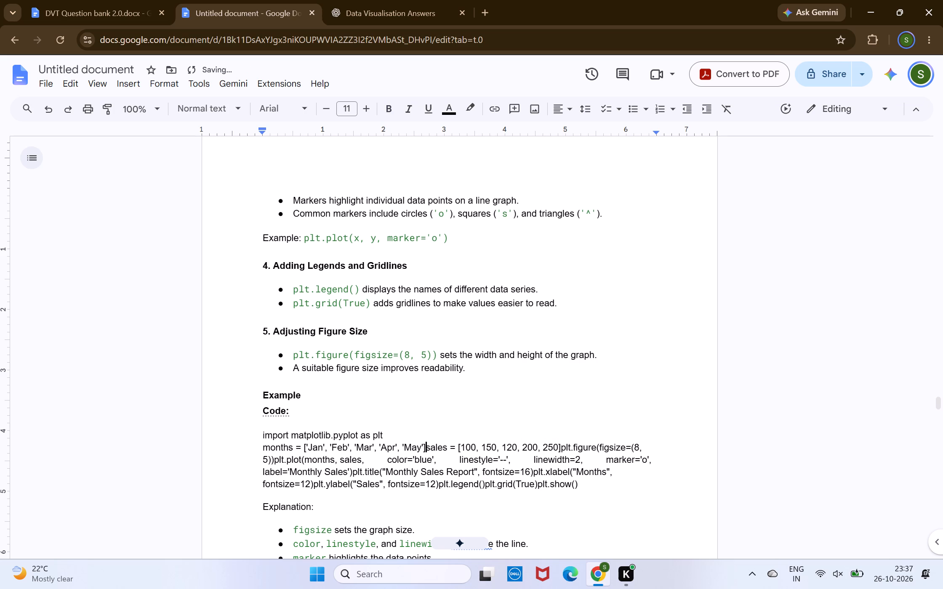
pyautogui.press('Return')
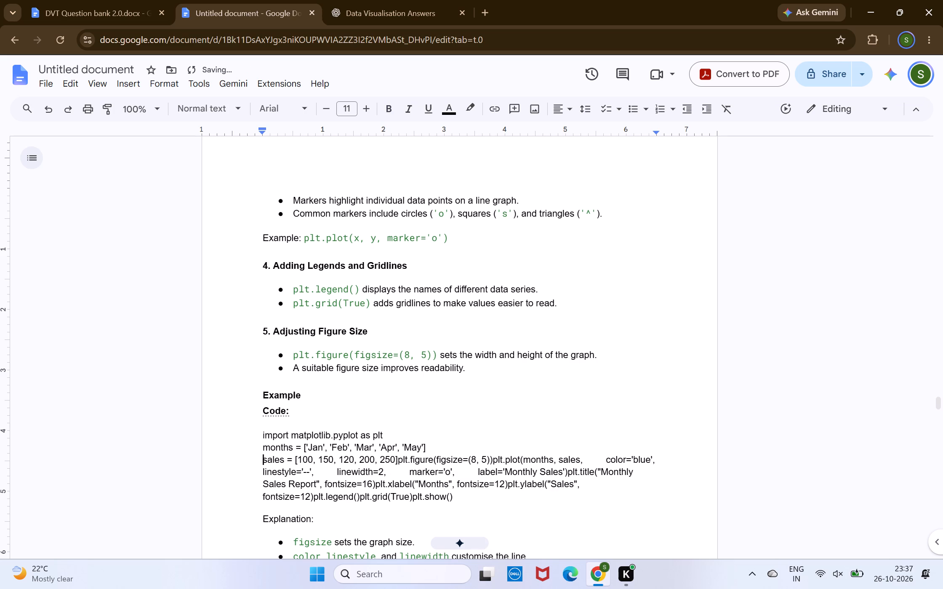
pyautogui.click(398, 456)
pyautogui.press('Return')
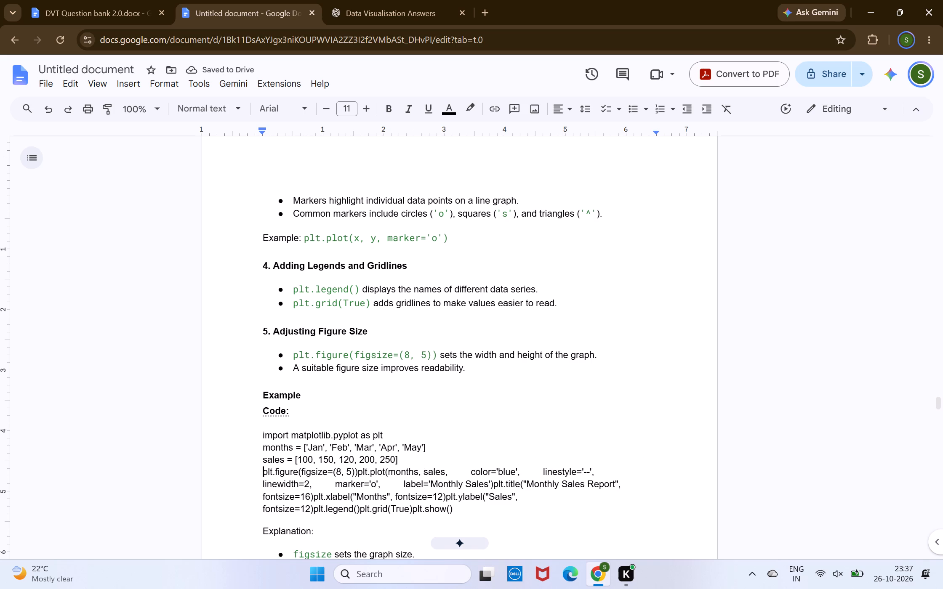
pyautogui.click(357, 472)
pyautogui.press('Return')
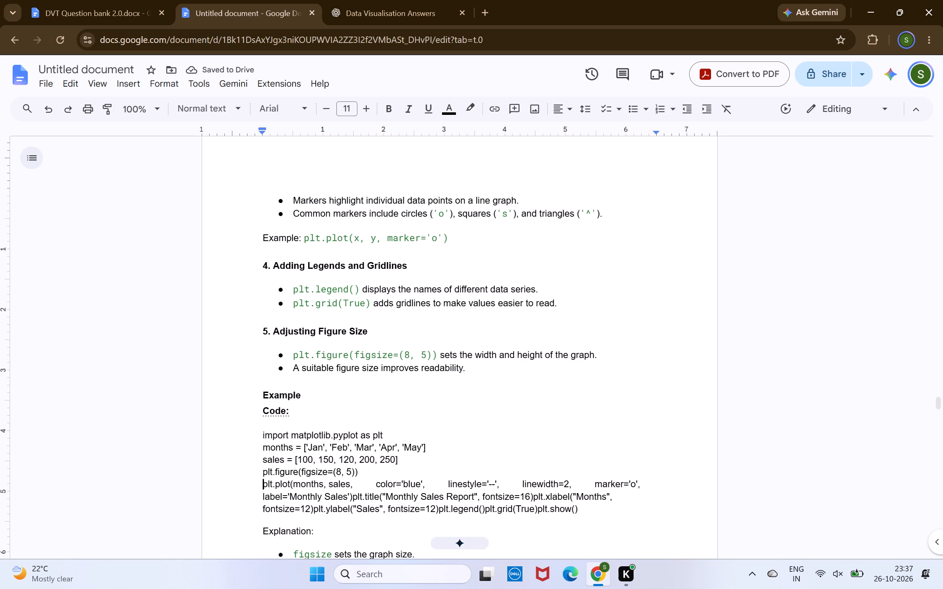
pyautogui.click(351, 495)
pyautogui.press('Right')
pyautogui.press('Return')
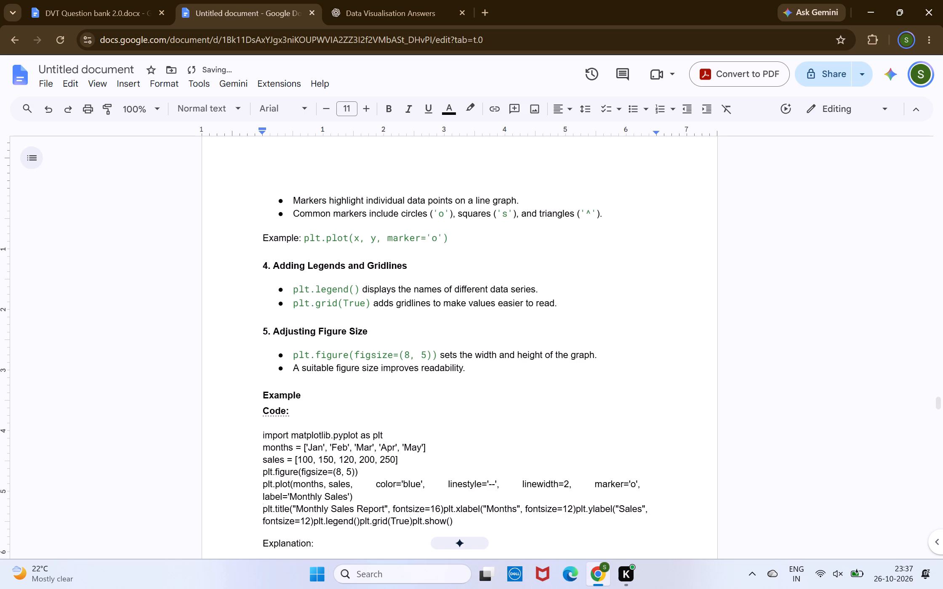
# Remove extra spaces before the label and color arguments in the plt.plot statement.
pyautogui.click(260, 495)
pyautogui.press('BackSpace')
pyautogui.press('BackSpace')
pyautogui.press('BackSpace')
pyautogui.press('BackSpace')
pyautogui.click(376, 483)
pyautogui.press('BackSpace')
pyautogui.press('BackSpace')
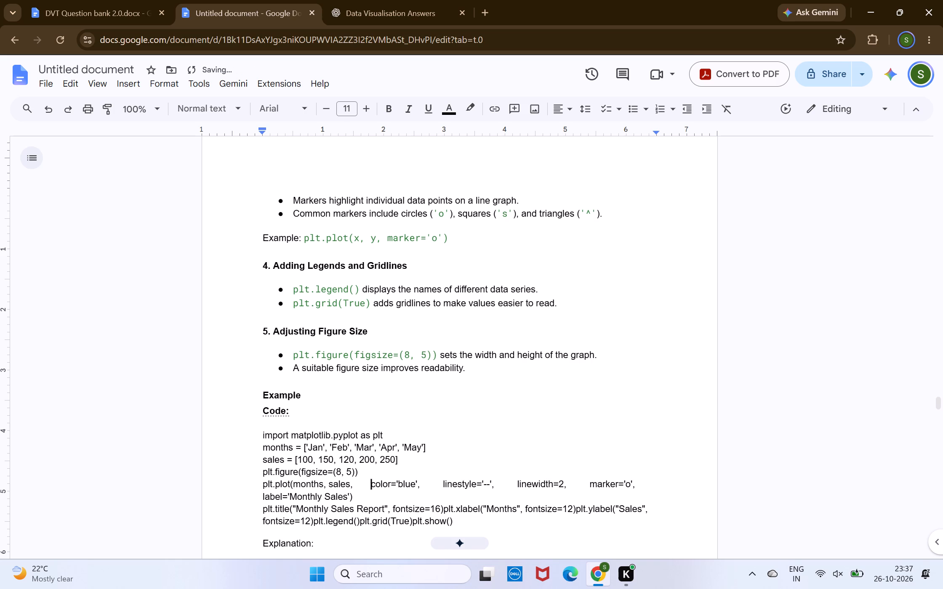
pyautogui.press('BackSpace')
pyautogui.press('BackSpace')
pyautogui.press('BackSpace')
pyautogui.press('BackSpace')
pyautogui.press('BackSpace')
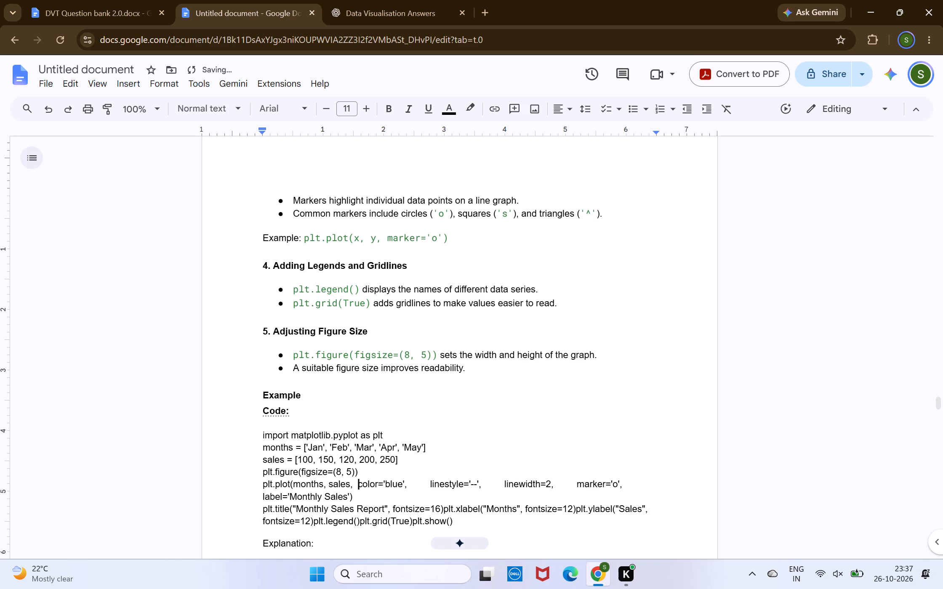
# Remove the extra spaces before the linestyle and linewidth arguments in the plt.plot statement.
pyautogui.click(429, 484)
pyautogui.press('BackSpace')
pyautogui.press('BackSpace')
pyautogui.press('BackSpace')
pyautogui.press('BackSpace')
pyautogui.press('BackSpace')
pyautogui.press('BackSpace')
pyautogui.press('BackSpace')
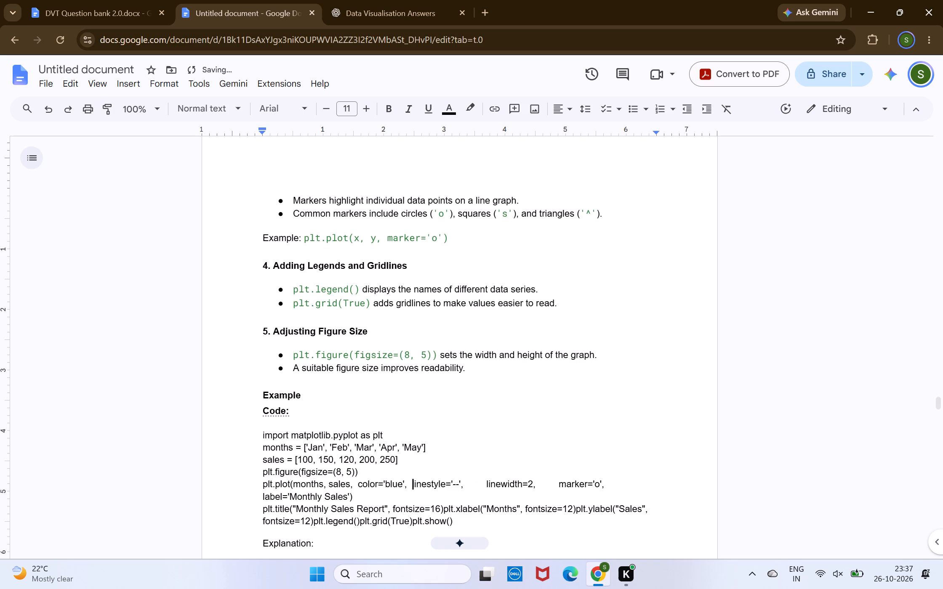
pyautogui.click(485, 486)
pyautogui.press('BackSpace')
pyautogui.press('BackSpace')
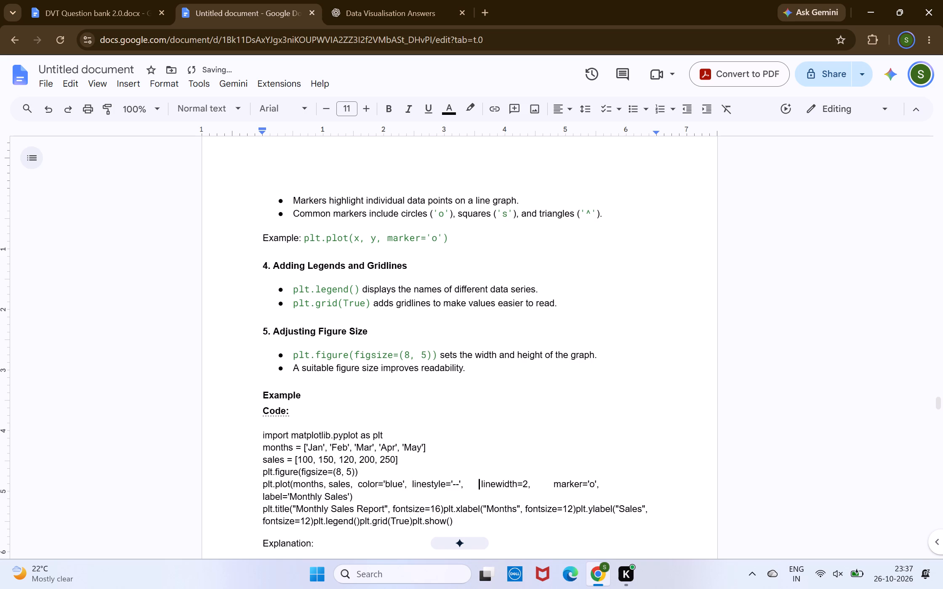
pyautogui.press('BackSpace')
pyautogui.press('BackSpace')
pyautogui.press('BackSpace')
pyautogui.press('BackSpace')
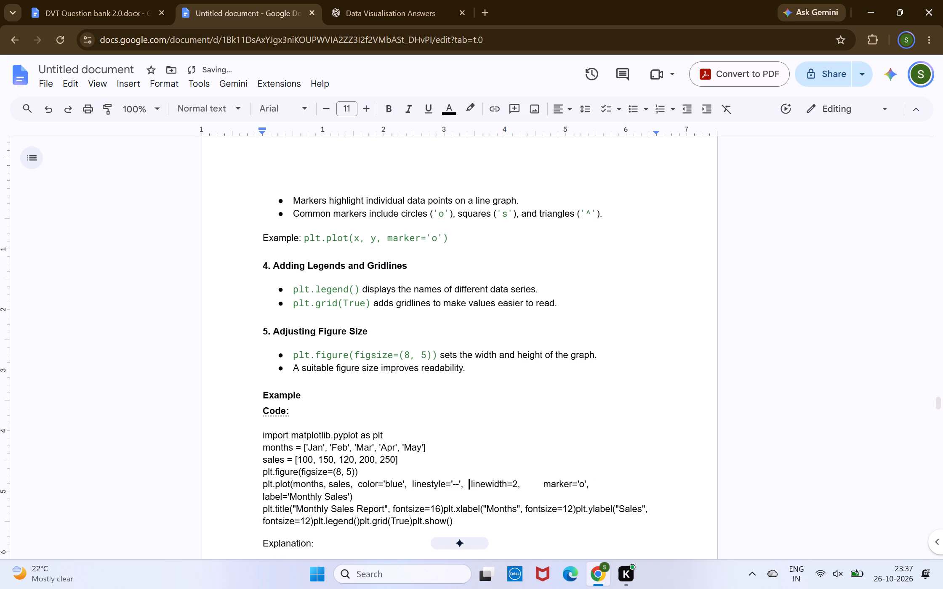
# Remove the extra spaces before the marker argument in the plt.plot statement.
pyautogui.click(543, 483)
pyautogui.press('BackSpace')
pyautogui.press('BackSpace')
pyautogui.press('BackSpace')
pyautogui.press('BackSpace')
pyautogui.press('BackSpace')
pyautogui.press('BackSpace')
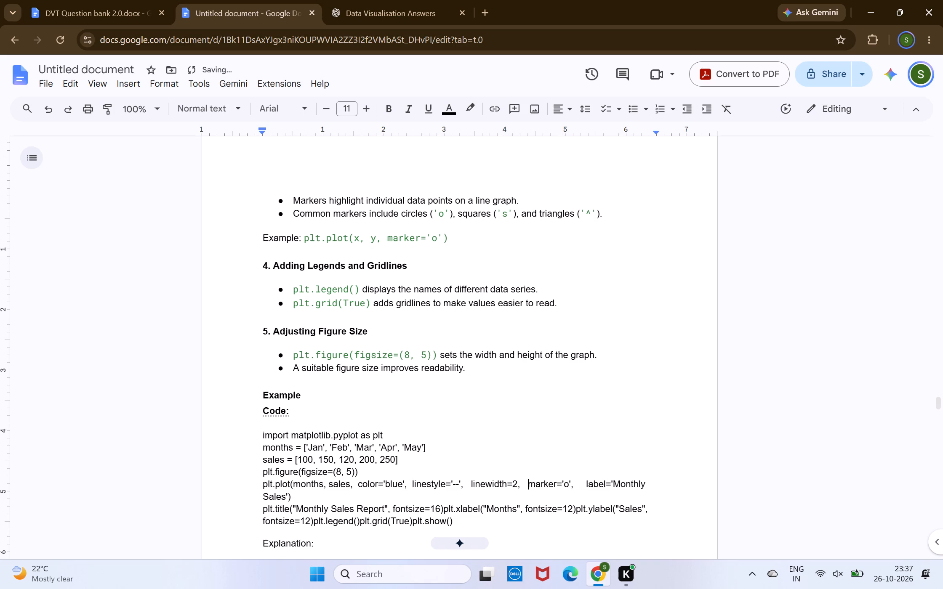
# Remove all spaces before the marker argument in the plt.plot statement.
pyautogui.press('BackSpace')
pyautogui.press('BackSpace')
pyautogui.press('BackSpace')
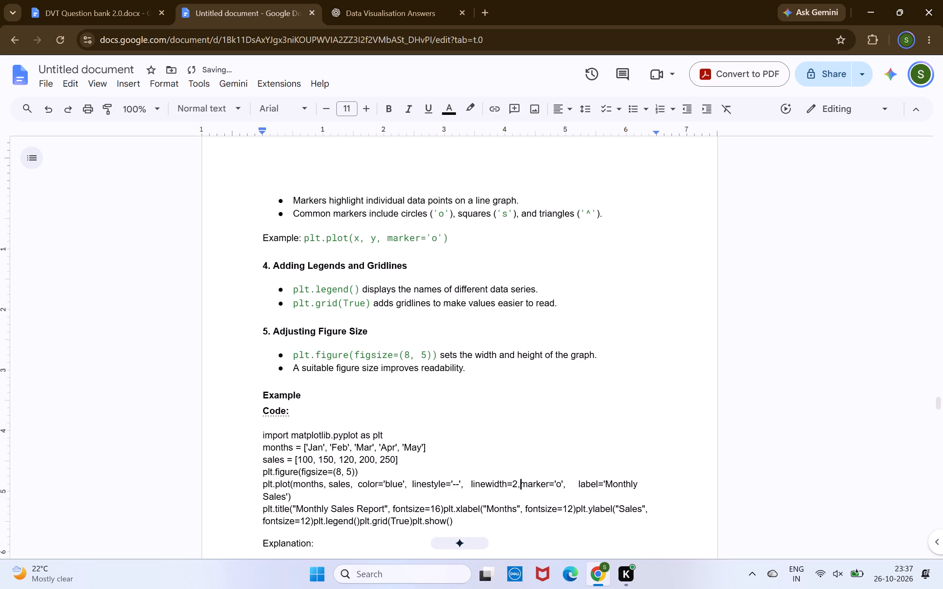
# Reduce the spacing before the color and linestyle arguments in the plt.plot statement to a single space each.
pyautogui.click(357, 484)
pyautogui.press('BackSpace')
pyautogui.press('BackSpace')
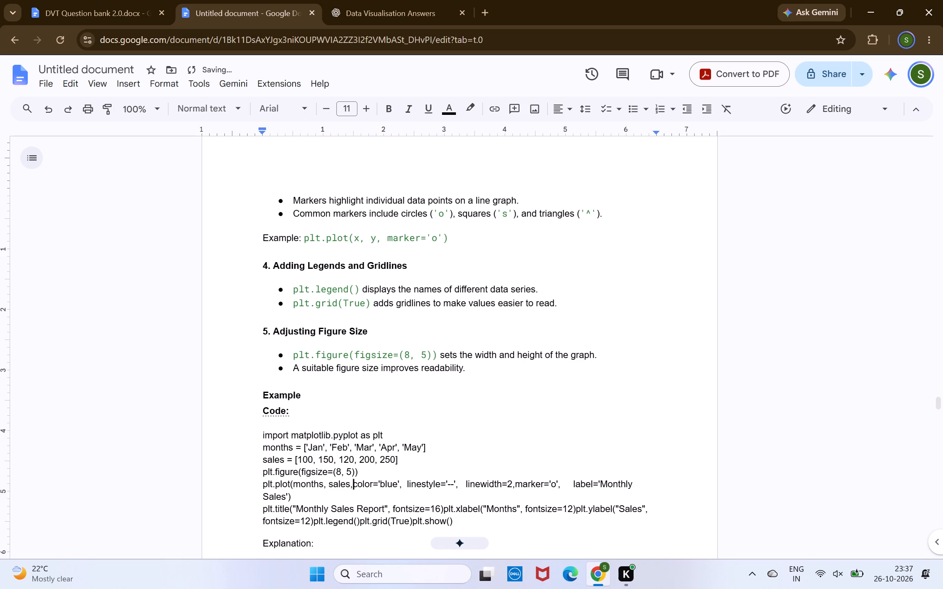
pyautogui.click(408, 486)
pyautogui.press('BackSpace')
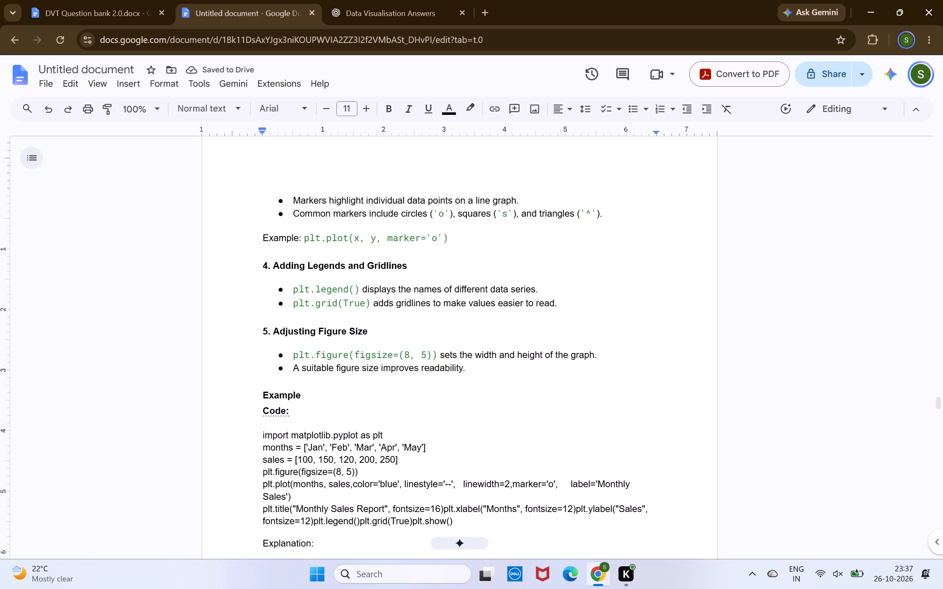
pyautogui.click(354, 485)
pyautogui.press('space')
# Reduce the gap before the linewidth argument in the plt.plot statement to a single space.
pyautogui.click(468, 484)
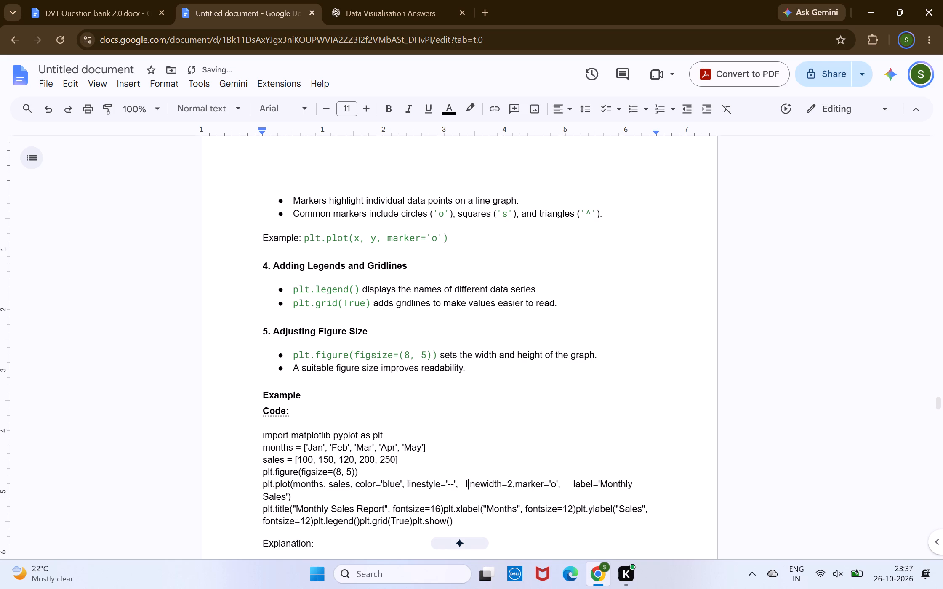
pyautogui.press('Left')
pyautogui.press('BackSpace')
pyautogui.press('BackSpace')
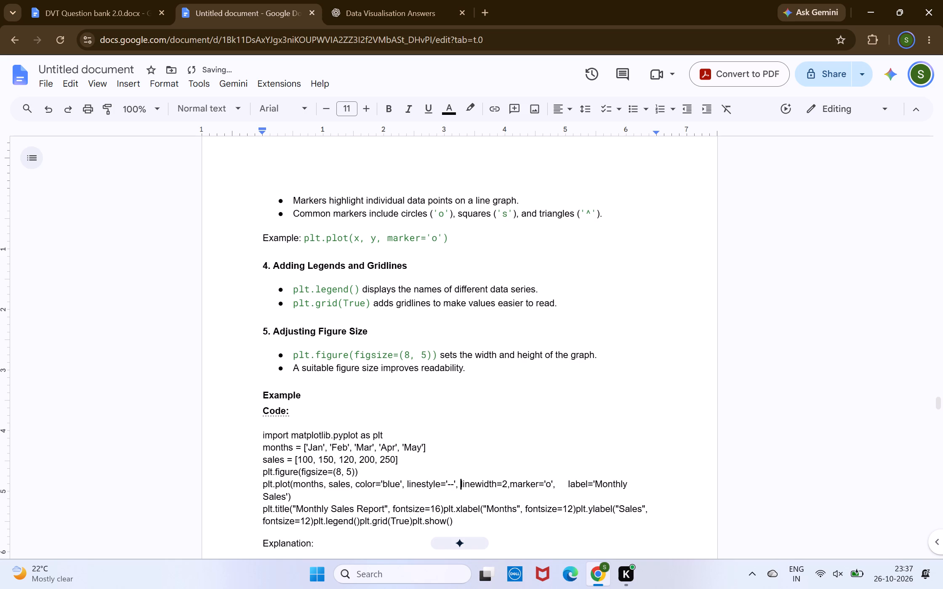
pyautogui.press('BackSpace')
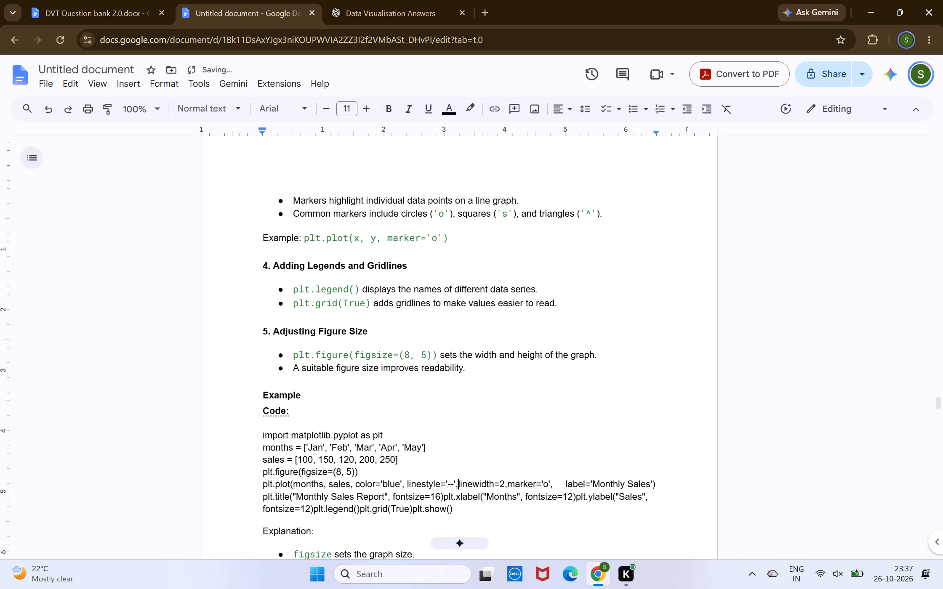
pyautogui.press('space')
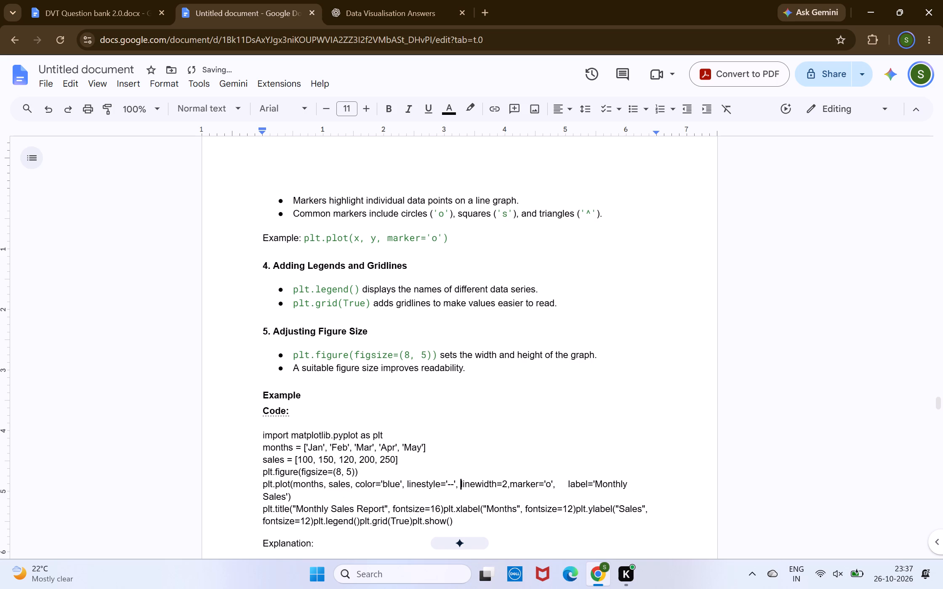
# Reduce the gap before the label argument in the plt.plot statement to a single space.
pyautogui.click(565, 481)
pyautogui.press('Right')
pyautogui.press('BackSpace')
pyautogui.press('BackSpace')
pyautogui.press('BackSpace')
pyautogui.press('BackSpace')
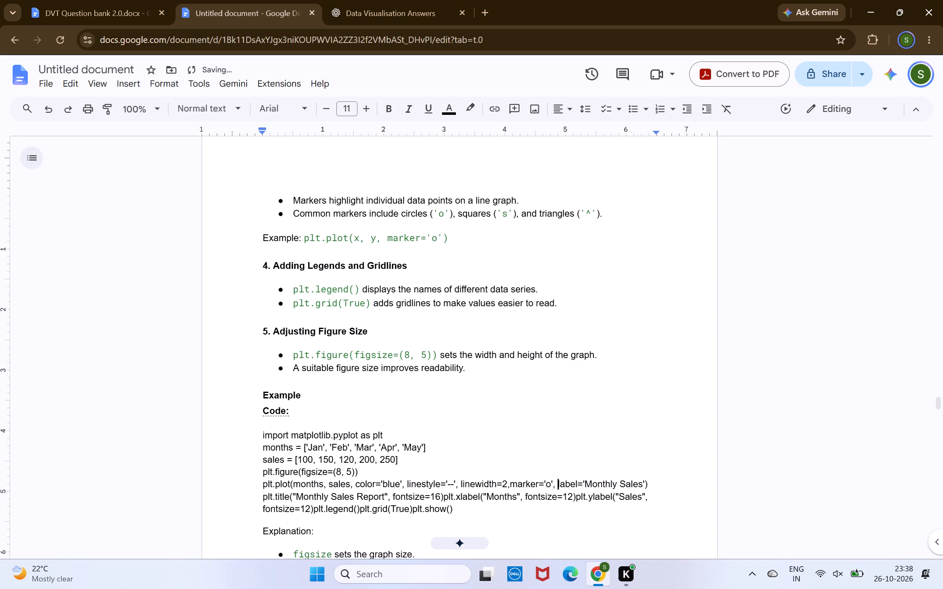
pyautogui.press('BackSpace')
pyautogui.press('space')
# Break the example code so that plt.xlabel, plt.ylabel, plt.legend, plt.grid and plt.show each start on a new line.
pyautogui.click(445, 497)
pyautogui.press('Return')
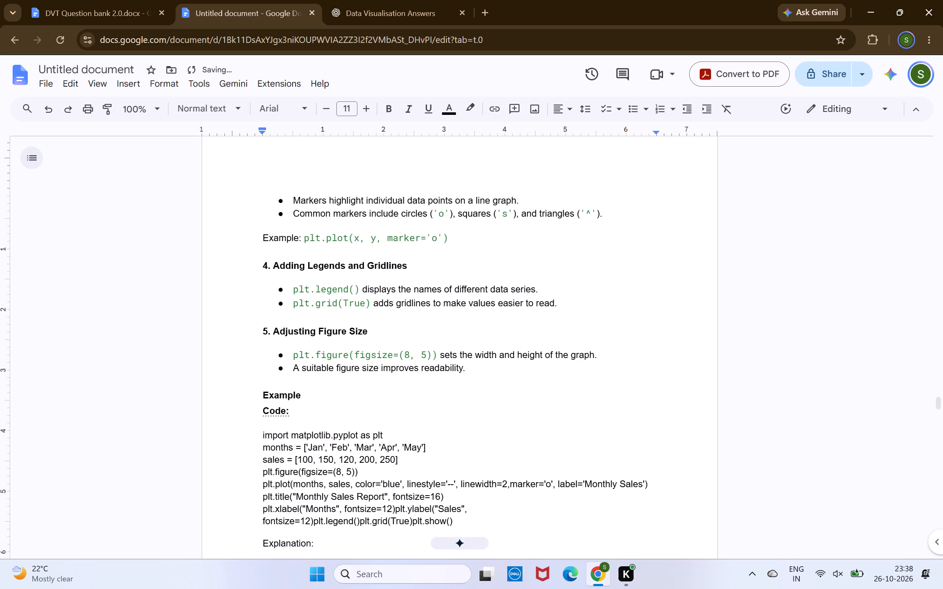
pyautogui.click(394, 508)
pyautogui.press('Right')
pyautogui.press('Return')
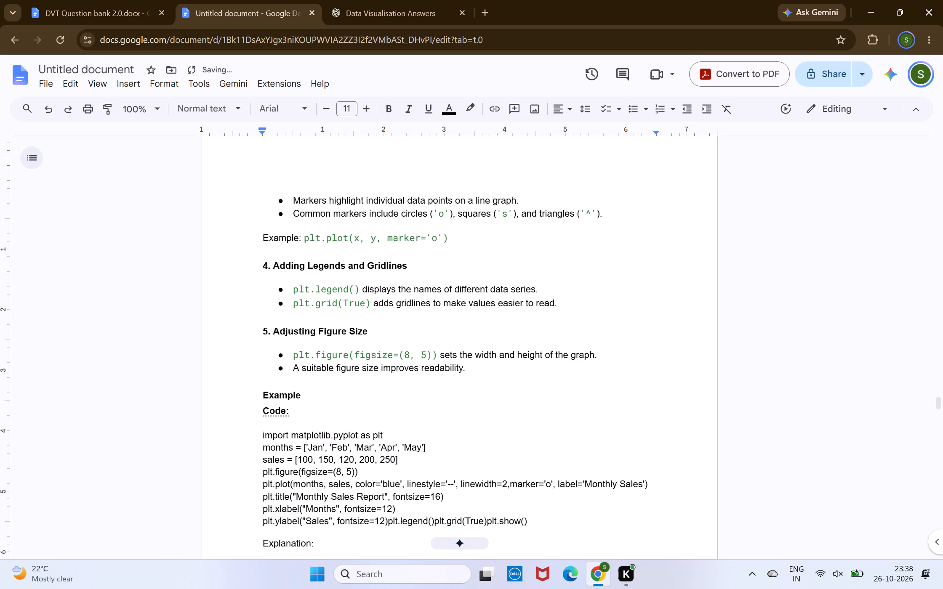
pyautogui.click(389, 519)
pyautogui.press('Return')
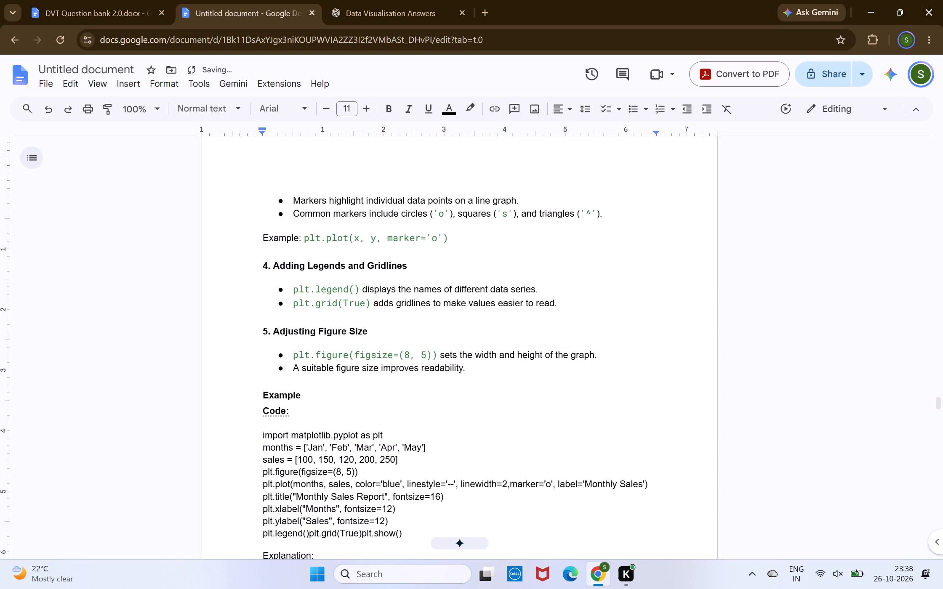
pyautogui.click(304, 533)
pyautogui.press('Right')
pyautogui.press('Right')
pyautogui.press('Return')
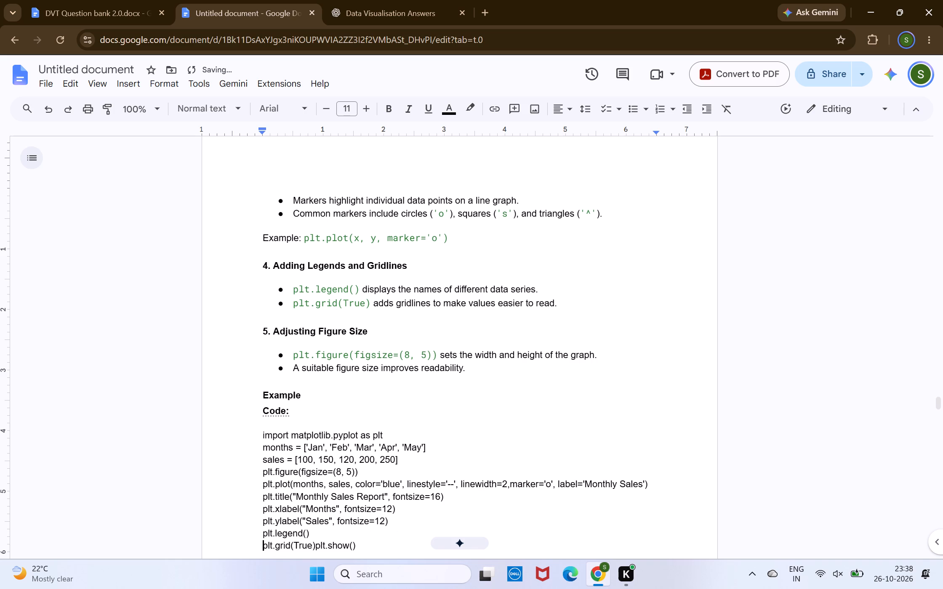
pyautogui.click(314, 547)
pyautogui.press('Right')
pyautogui.press('Return')
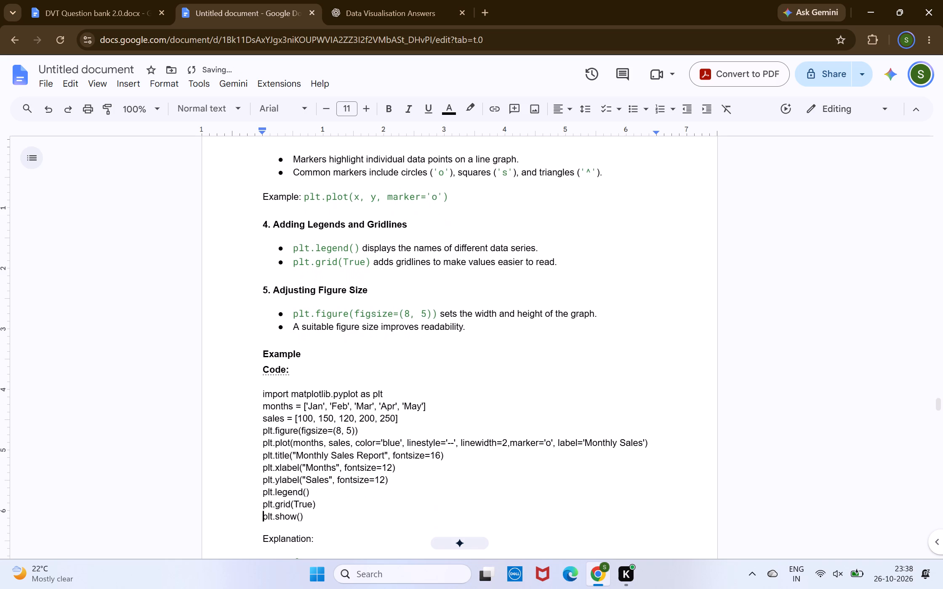
# Make the "Explanation:" label below the example code bold.
pyautogui.click(265, 527)
pyautogui.scroll(-2, 265, 527)
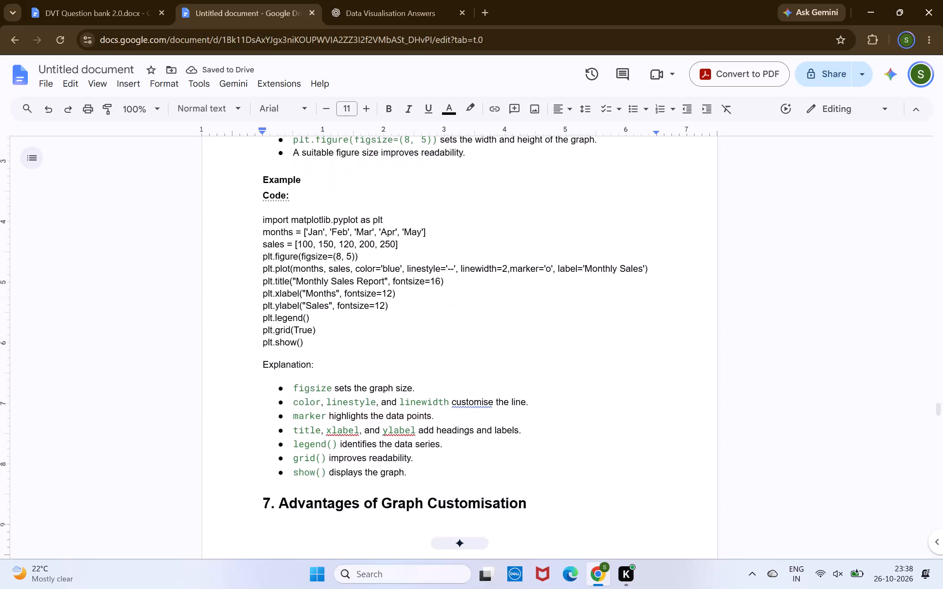
pyautogui.scroll(-1, 265, 527)
pyautogui.moveTo(266, 351); pyautogui.dragTo(318, 341)
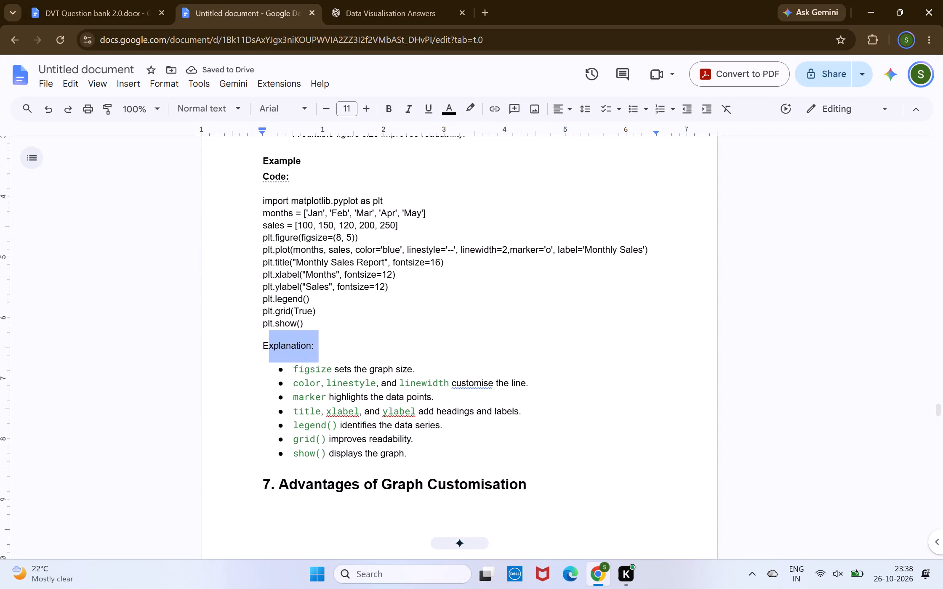
pyautogui.click(318, 341)
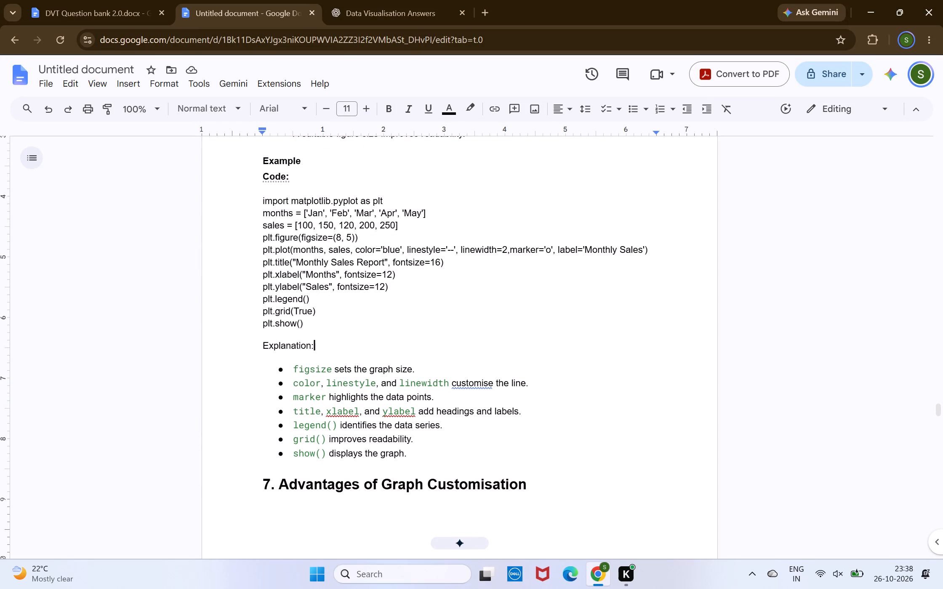
pyautogui.moveTo(260, 342); pyautogui.dragTo(317, 351)
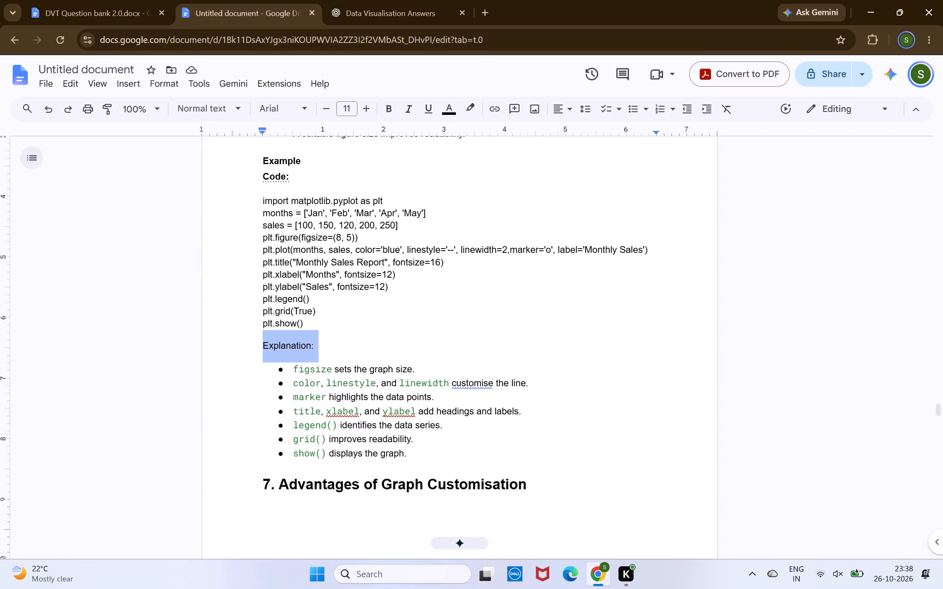
pyautogui.moveTo(317, 351); pyautogui.dragTo(323, 352)
pyautogui.click(388, 104)
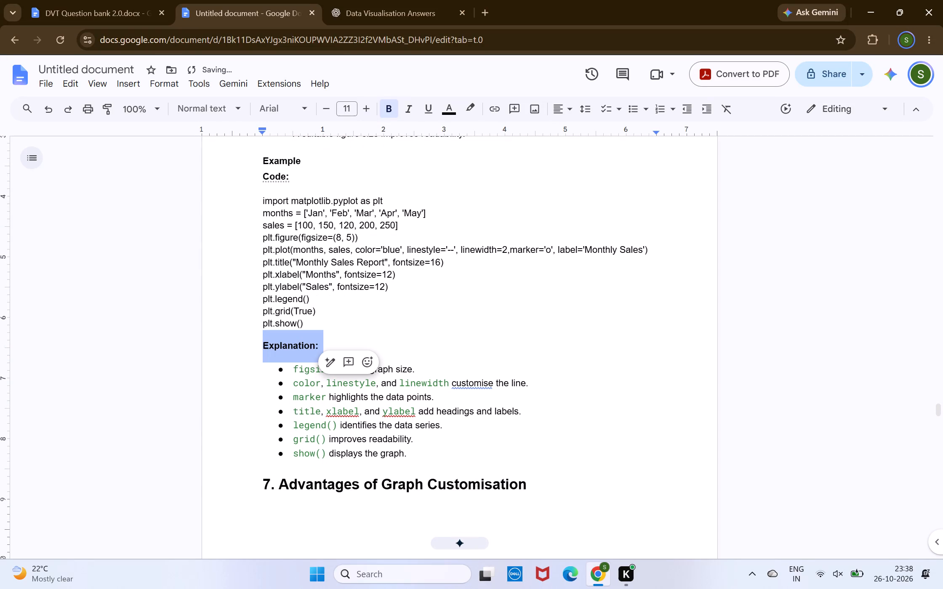
pyautogui.click(434, 301)
# Capitalise the first letters of xlabel and ylabel in the Explanation bullets, making them Xlabel and Ylabel.
pyautogui.scroll(-3, 417, 428)
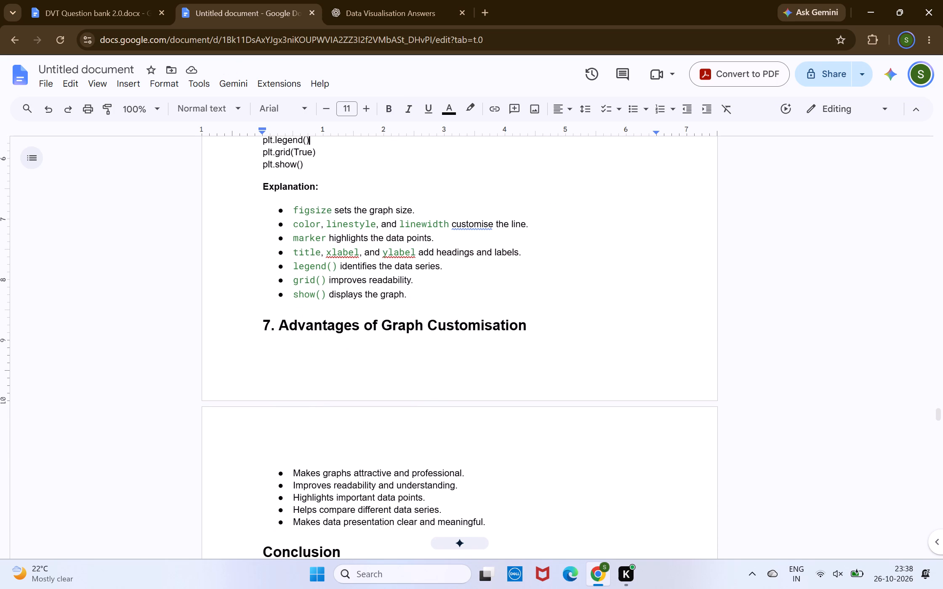
pyautogui.click(332, 252)
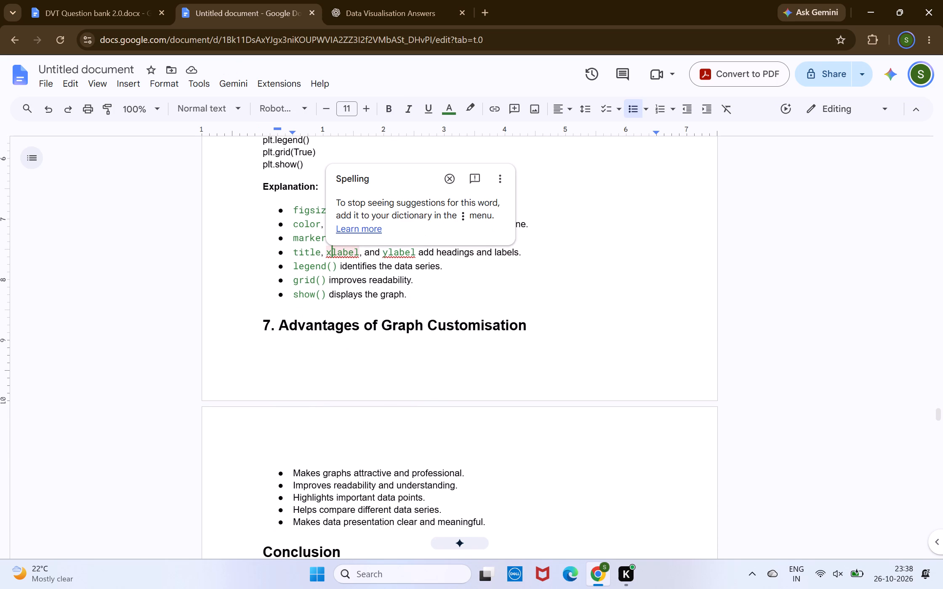
pyautogui.scroll(1, 270, 231)
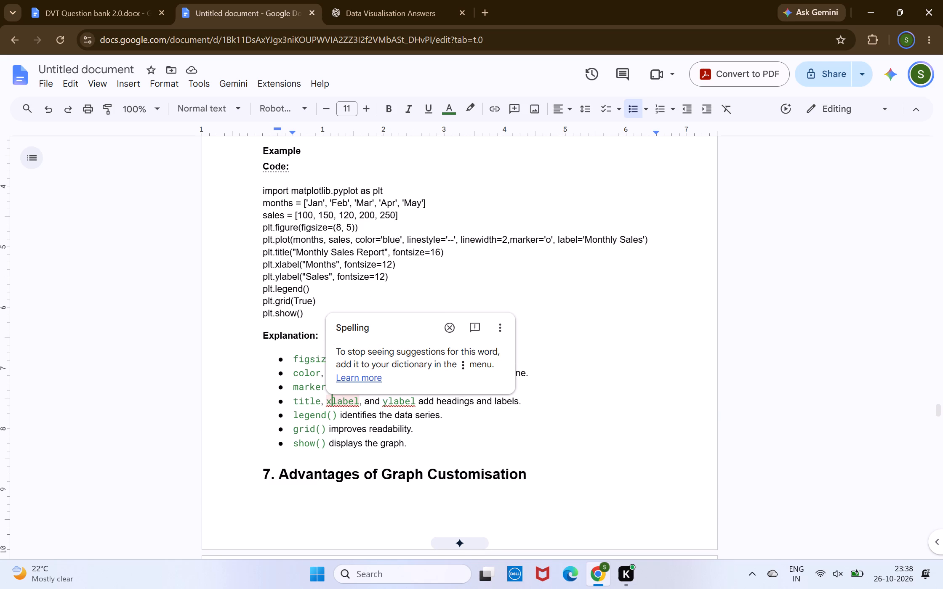
pyautogui.scroll(2, 270, 231)
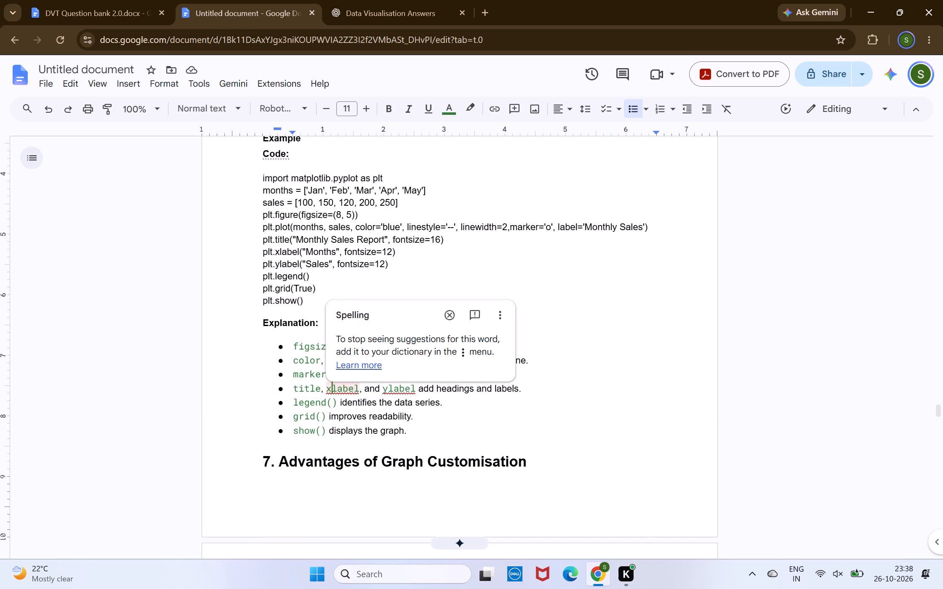
pyautogui.press('BackSpace')
pyautogui.hotkey('shift', 'x')
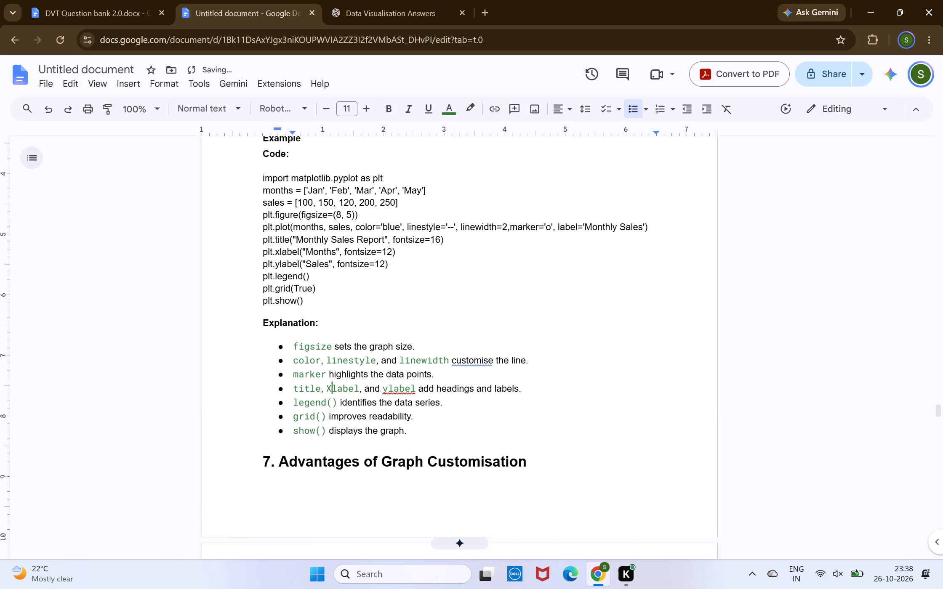
pyautogui.click(387, 389)
pyautogui.press('BackSpace')
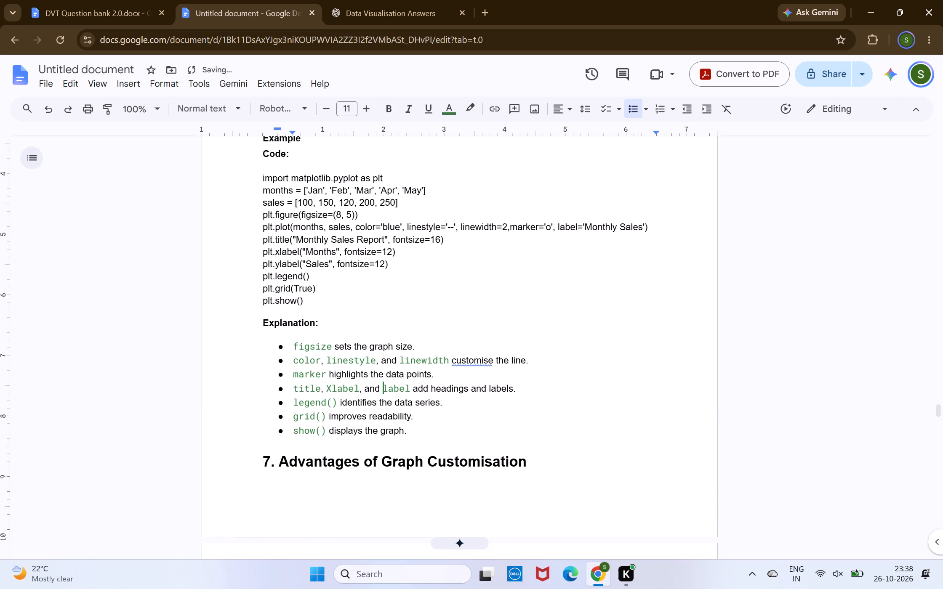
pyautogui.hotkey('shift', 'y')
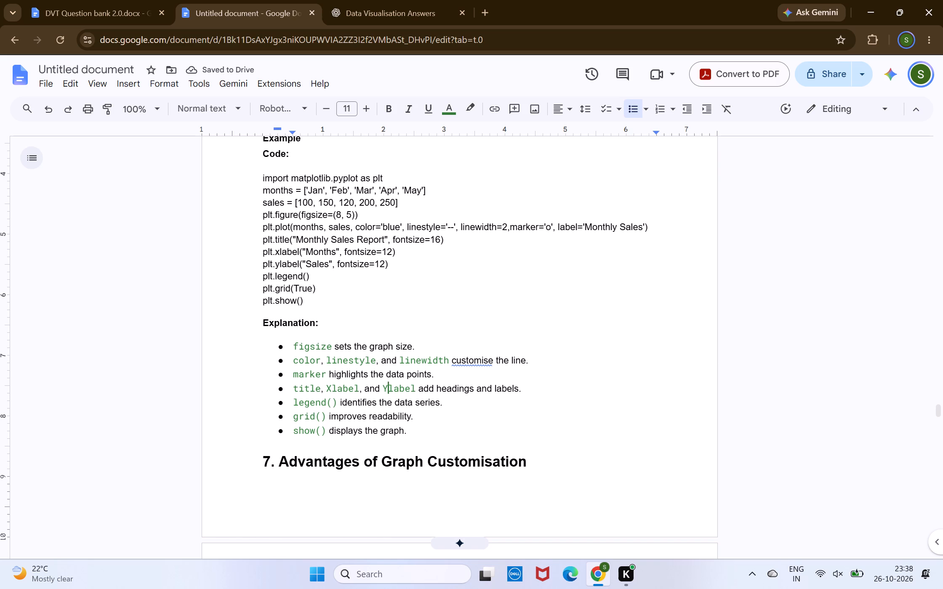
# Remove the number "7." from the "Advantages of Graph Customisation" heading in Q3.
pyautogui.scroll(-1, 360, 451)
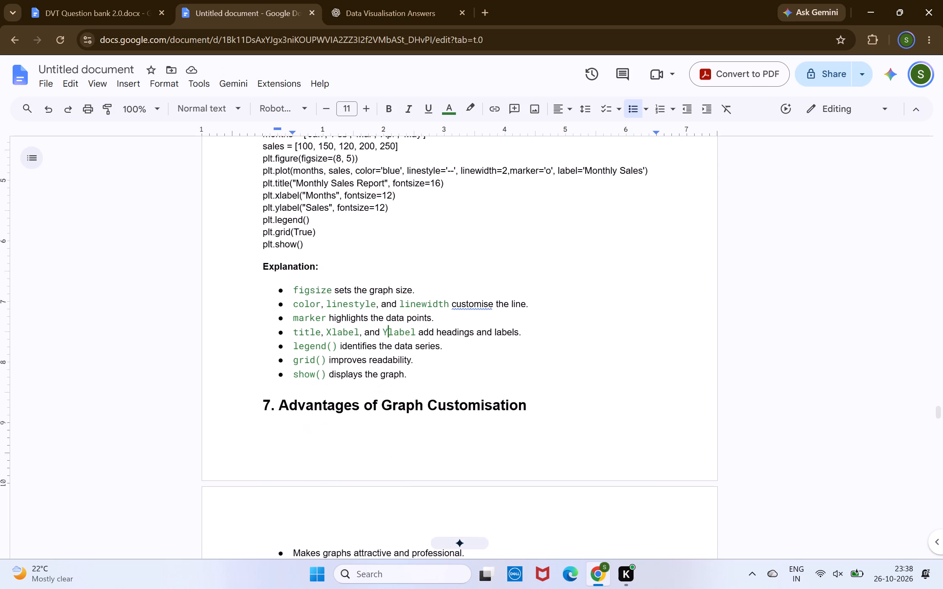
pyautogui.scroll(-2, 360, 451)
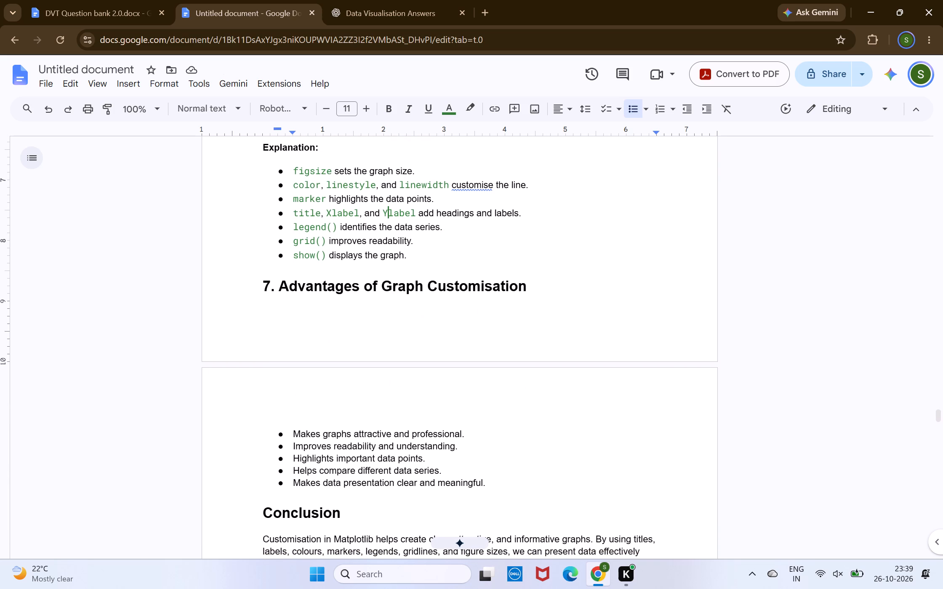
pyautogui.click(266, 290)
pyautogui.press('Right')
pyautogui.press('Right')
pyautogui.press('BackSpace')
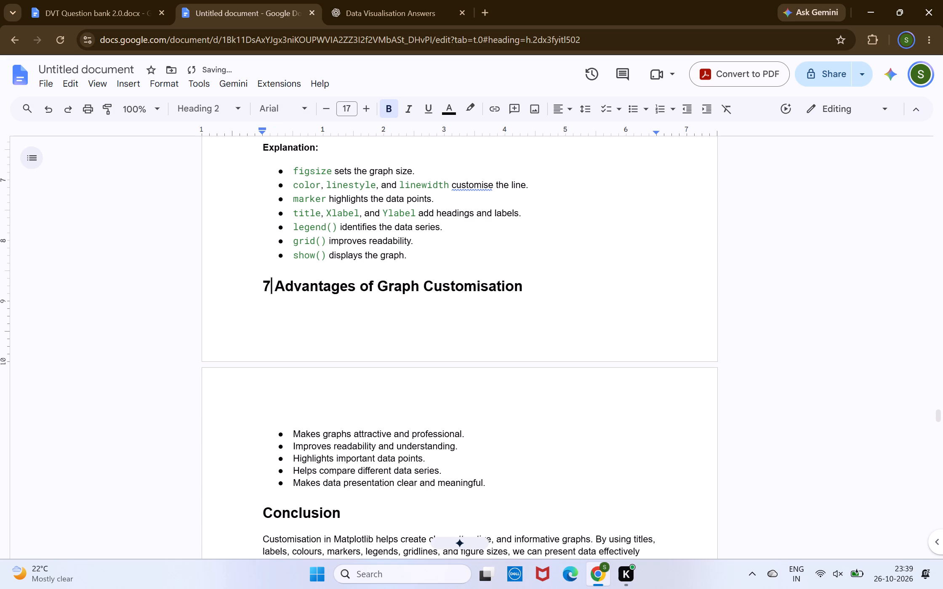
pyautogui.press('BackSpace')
# Review the Q3 answer from its introduction and example code through the advantages and conclusion sections.
pyautogui.scroll(3, 270, 342)
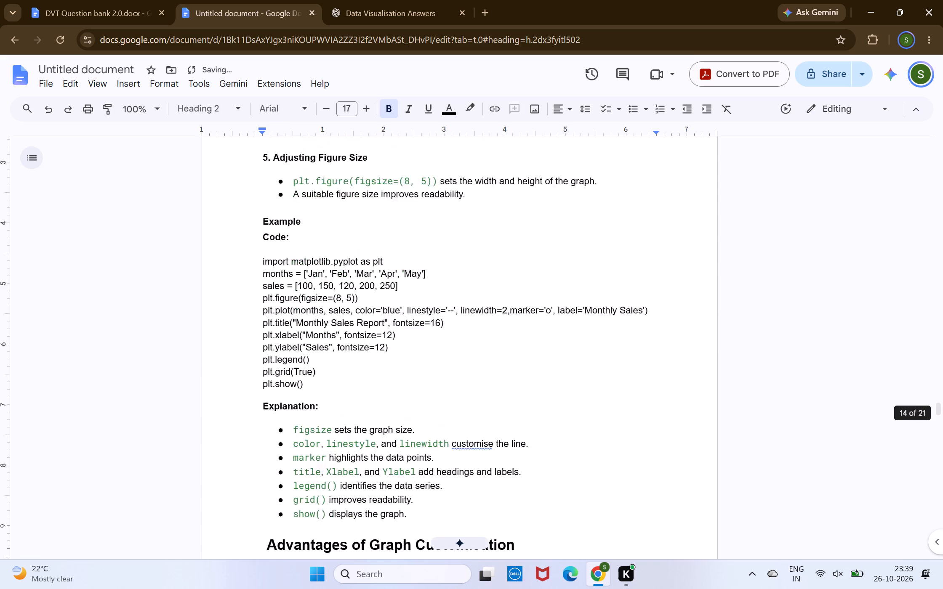
pyautogui.scroll(4, 270, 342)
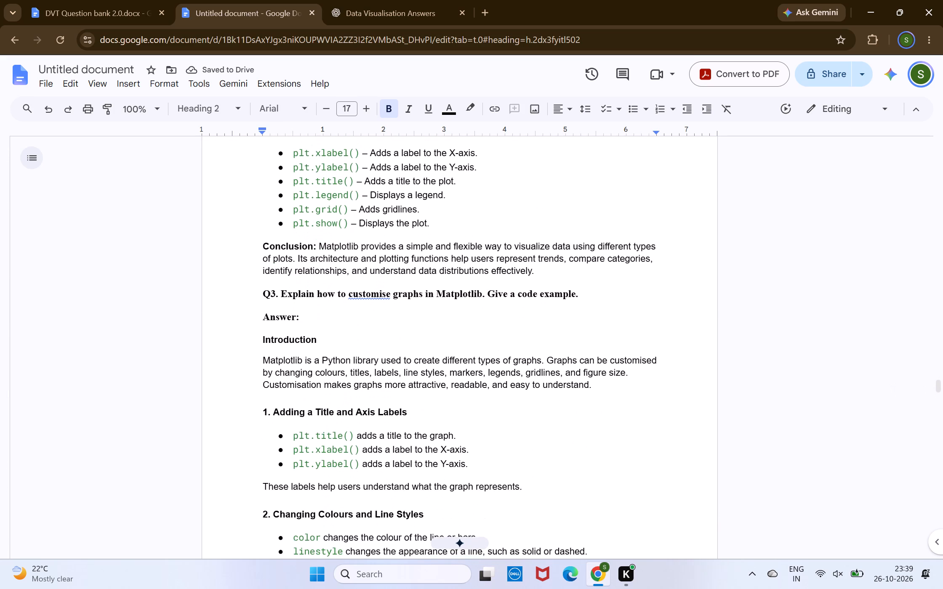
pyautogui.scroll(-2, 270, 342)
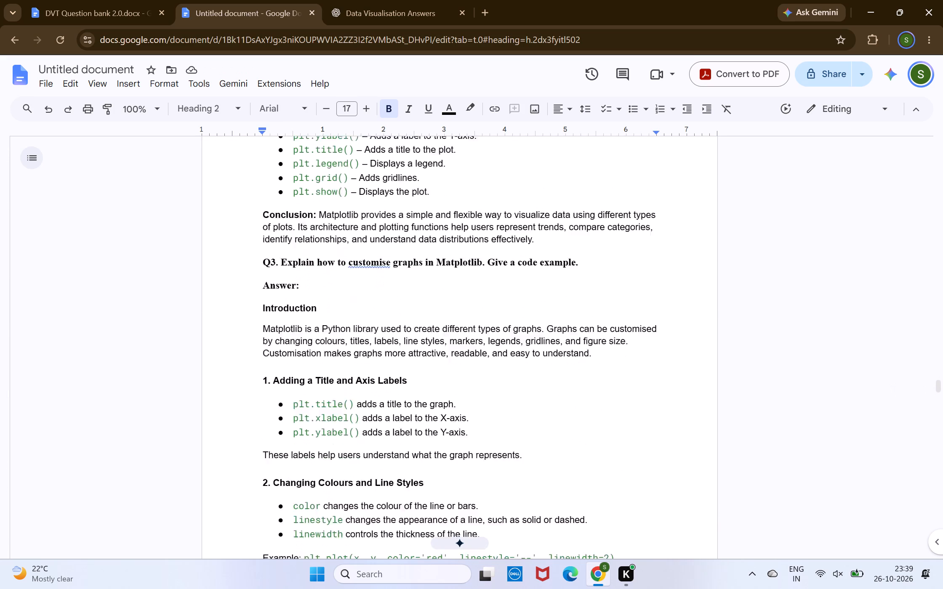
pyautogui.scroll(-7, 270, 342)
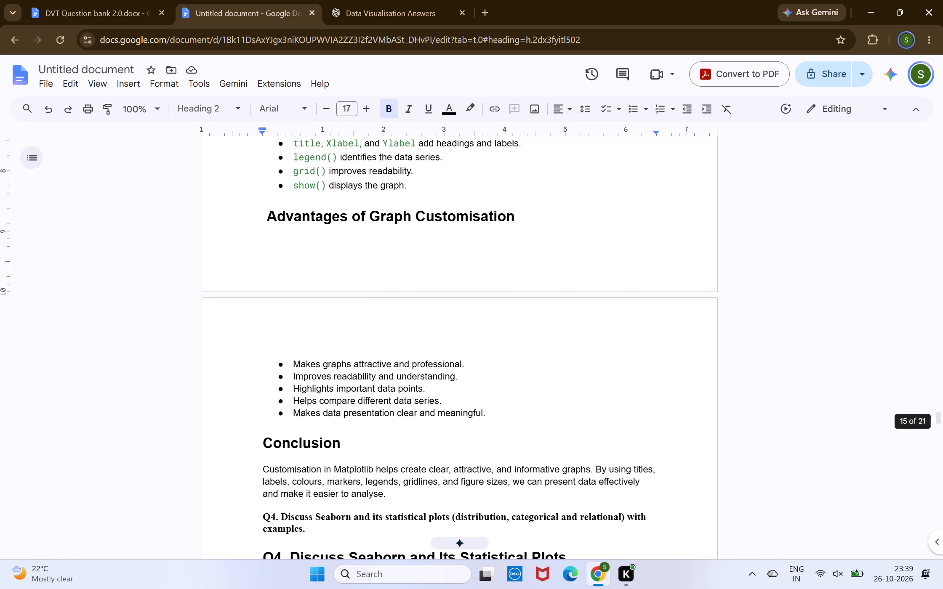
pyautogui.scroll(5, 270, 342)
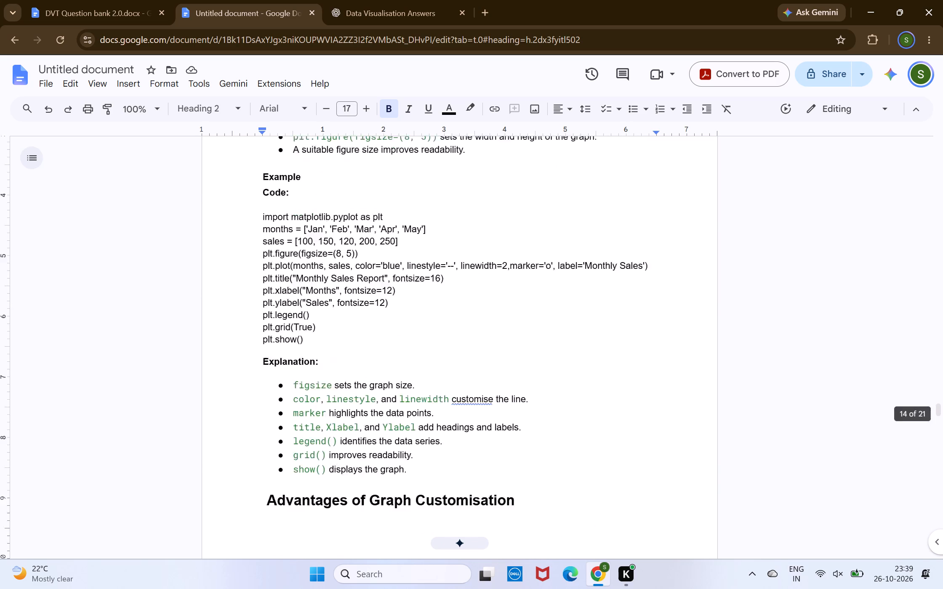
pyautogui.scroll(3, 270, 342)
pyautogui.scroll(-6, 270, 342)
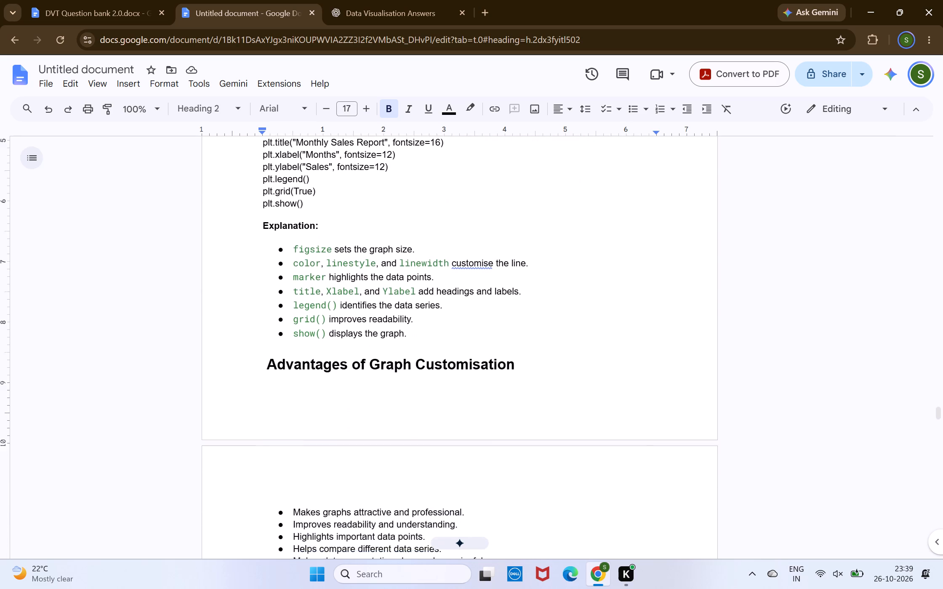
pyautogui.scroll(3, 270, 342)
pyautogui.scroll(-1, 270, 342)
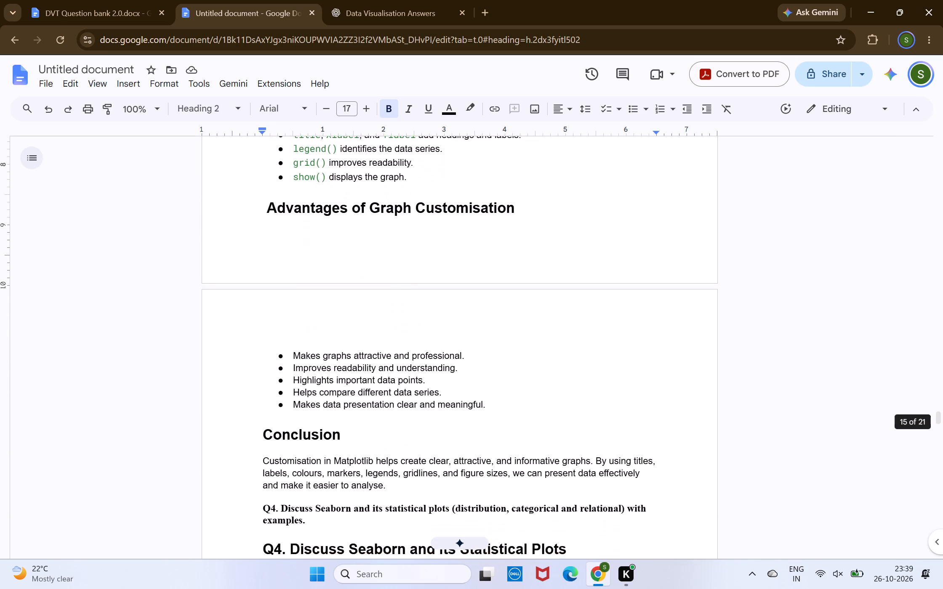
# Delete the "Advantages of Graph Customisation" heading and its bullet list from the Q3 answer.
pyautogui.moveTo(268, 200); pyautogui.dragTo(465, 426)
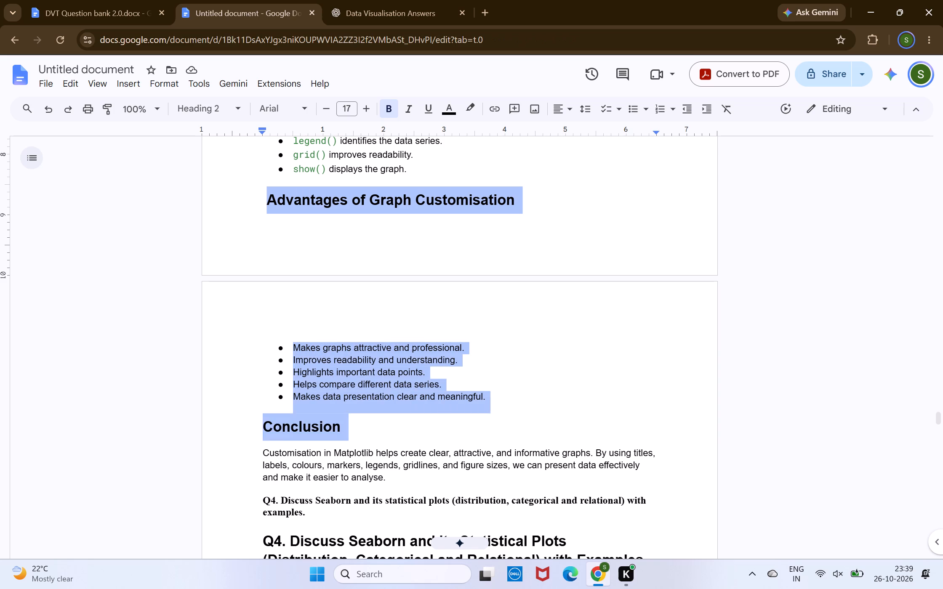
pyautogui.moveTo(465, 426); pyautogui.dragTo(489, 395)
pyautogui.press('Delete')
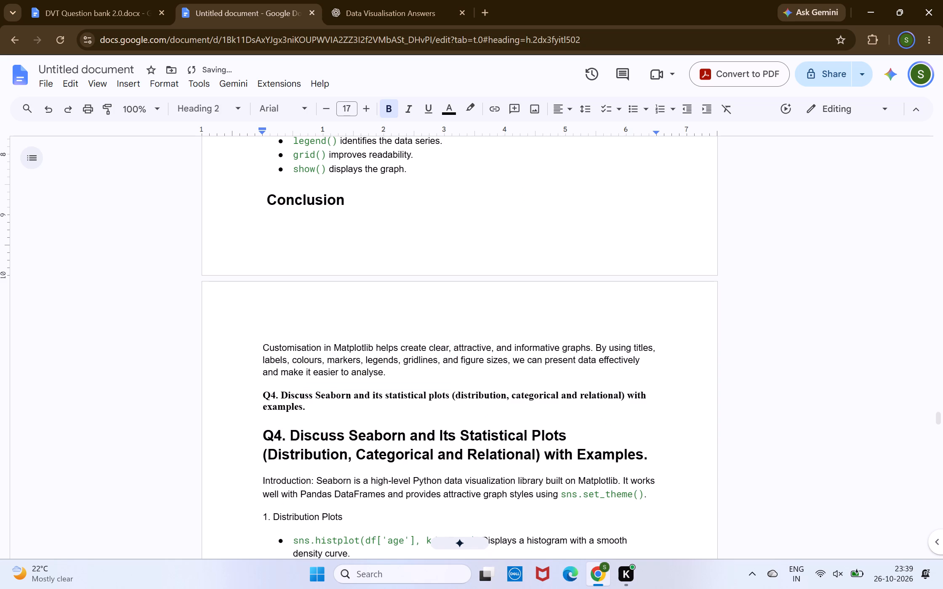
# Reduce the font size of Q3's "Conclusion" heading to 11.
pyautogui.moveTo(266, 195); pyautogui.dragTo(366, 210)
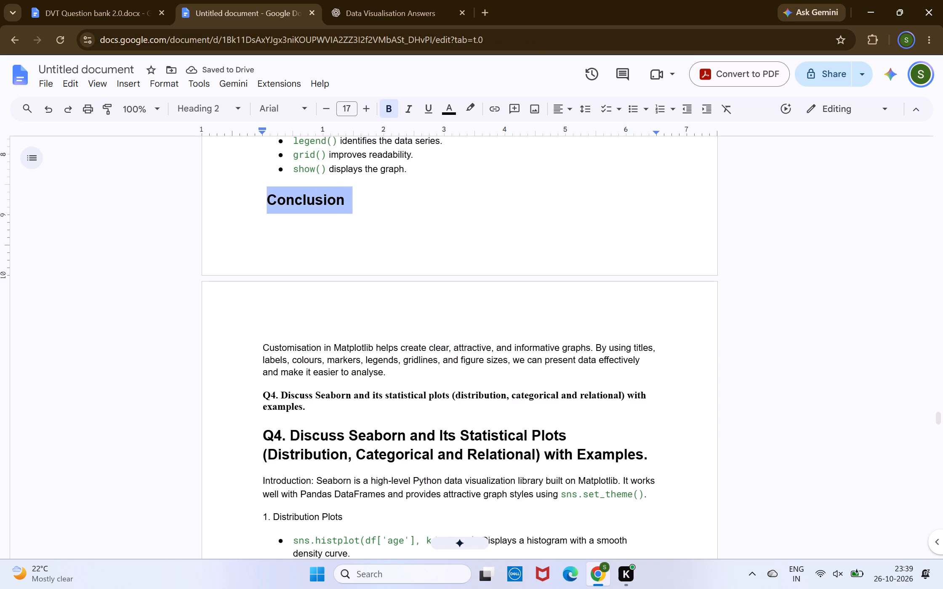
pyautogui.moveTo(366, 210); pyautogui.dragTo(368, 210)
pyautogui.tripleClick(331, 101)
pyautogui.doubleClick(331, 101)
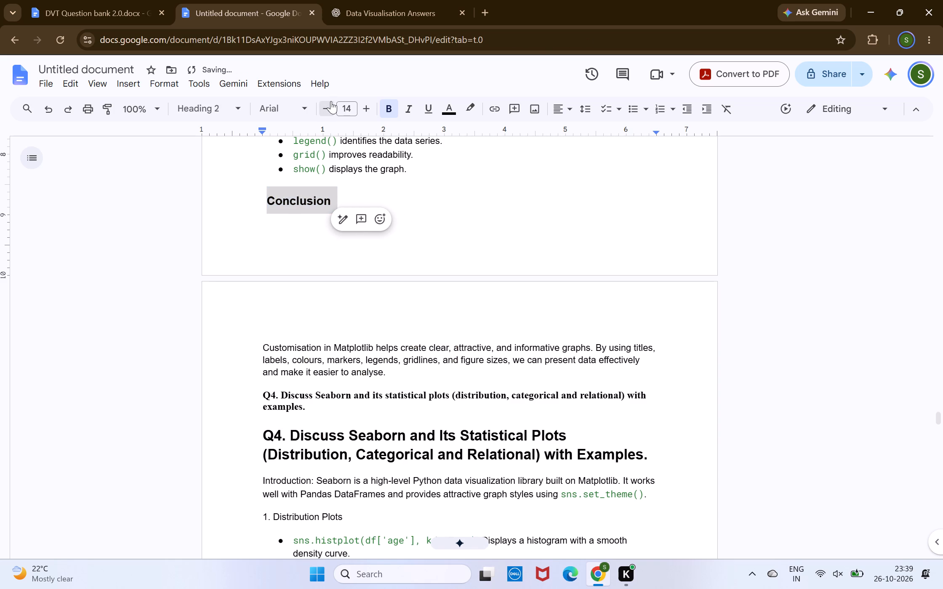
pyautogui.click(331, 101)
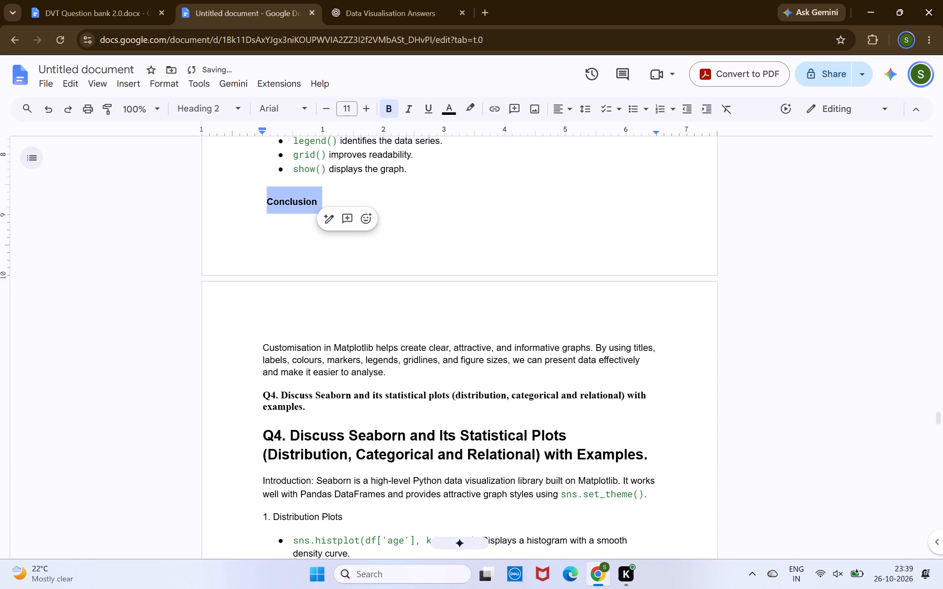
pyautogui.click(369, 286)
pyautogui.click(262, 335)
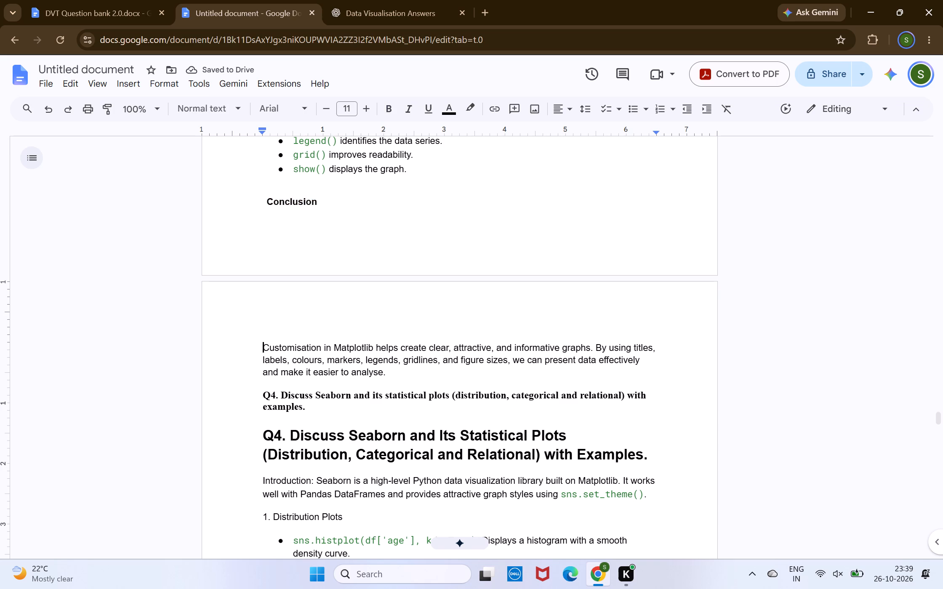
# Check the formatting of the Q2 and Q3 answers, from the scatter plot and histogram sections down to Q3's conclusion.
pyautogui.scroll(6, 272, 205)
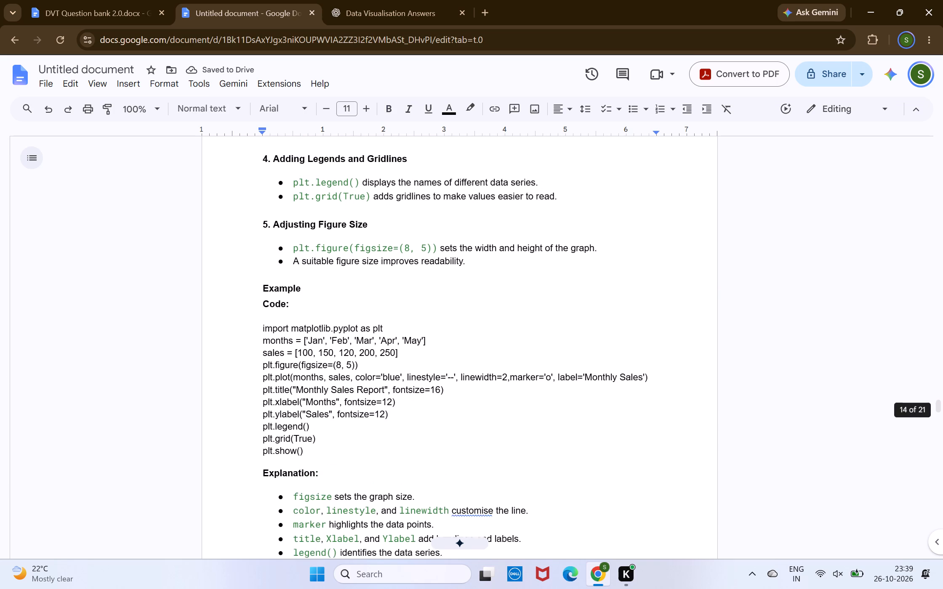
pyautogui.scroll(7, 272, 205)
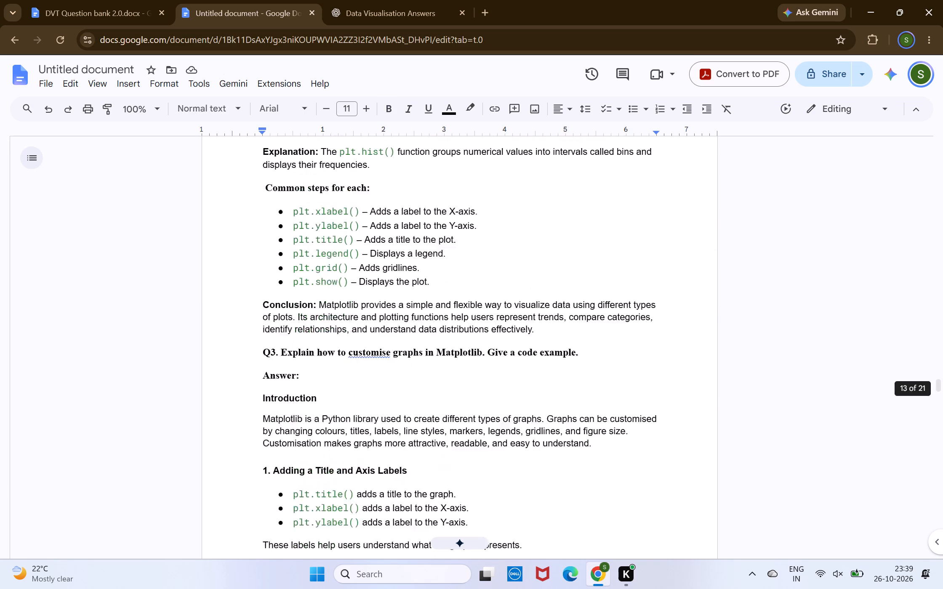
pyautogui.scroll(4, 272, 205)
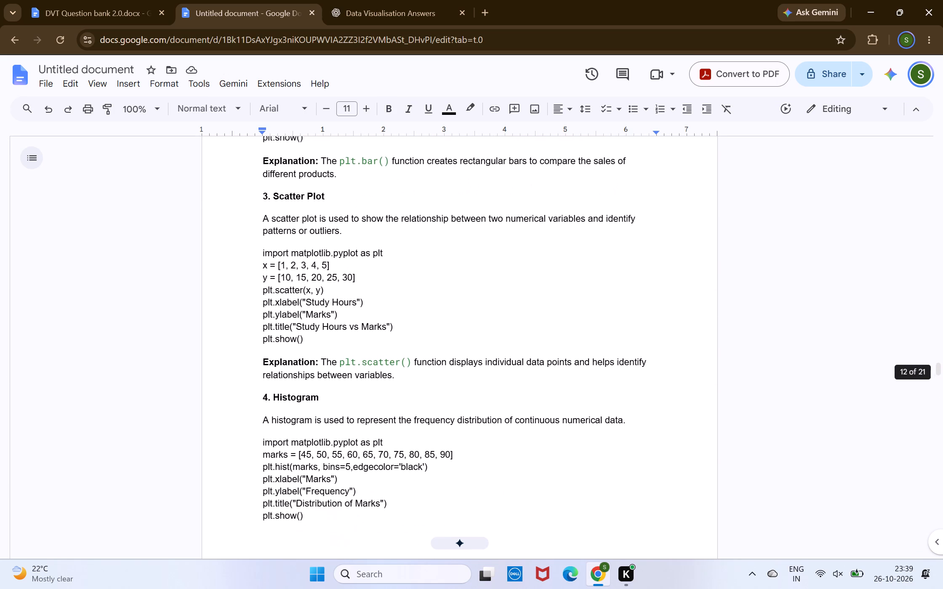
pyautogui.scroll(-7, 272, 205)
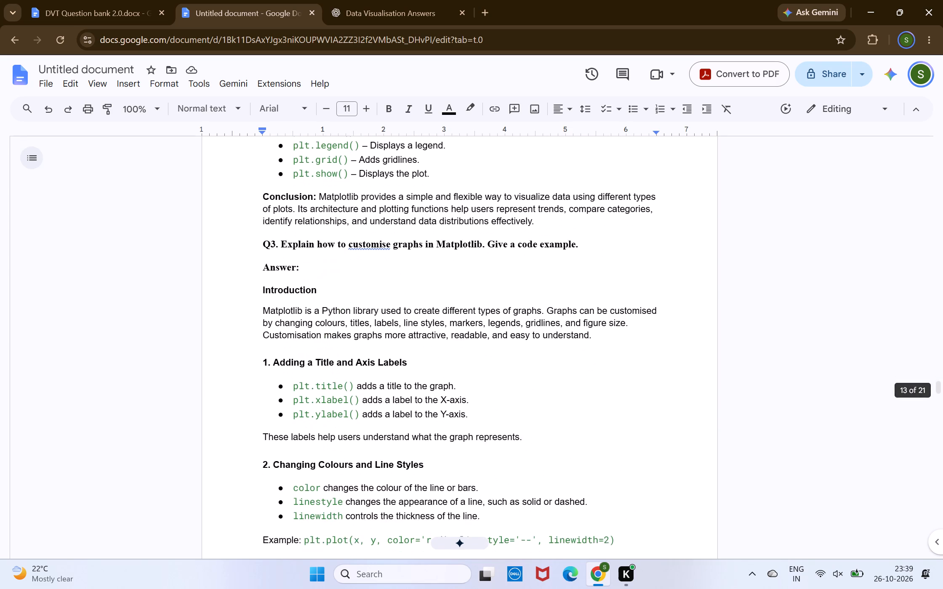
pyautogui.scroll(-3, 272, 205)
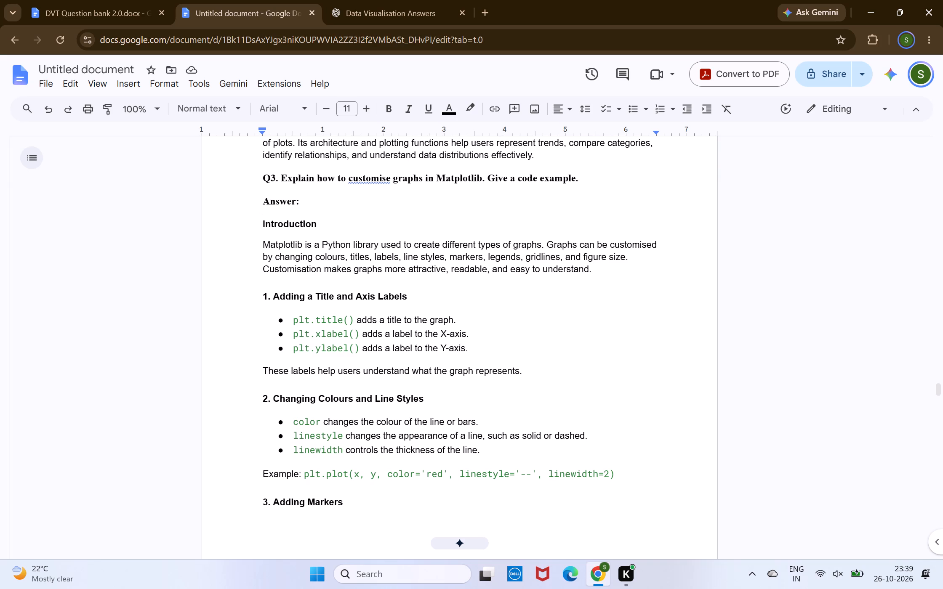
pyautogui.scroll(-5, 297, 380)
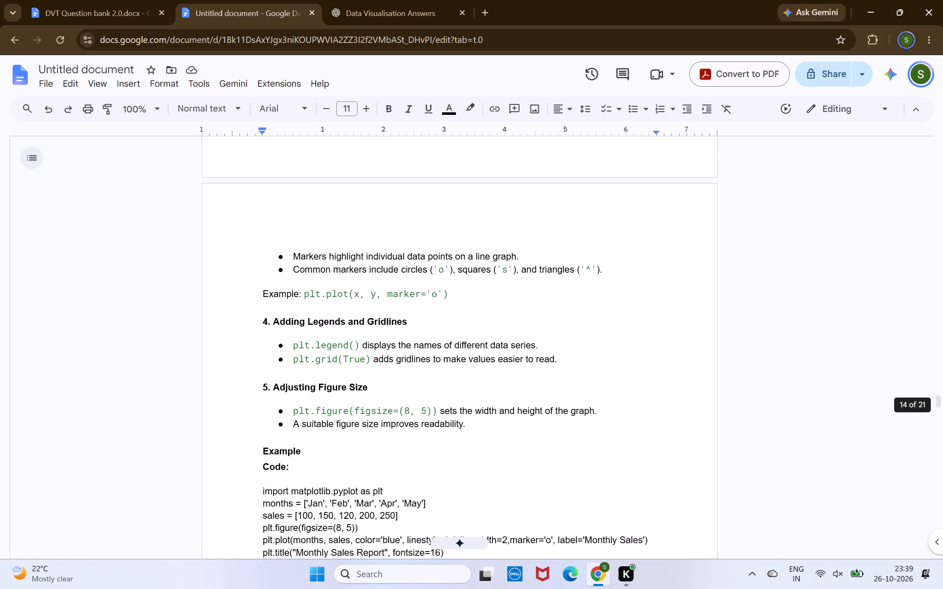
pyautogui.scroll(-1, 297, 380)
pyautogui.scroll(3, 297, 380)
pyautogui.scroll(-4, 297, 380)
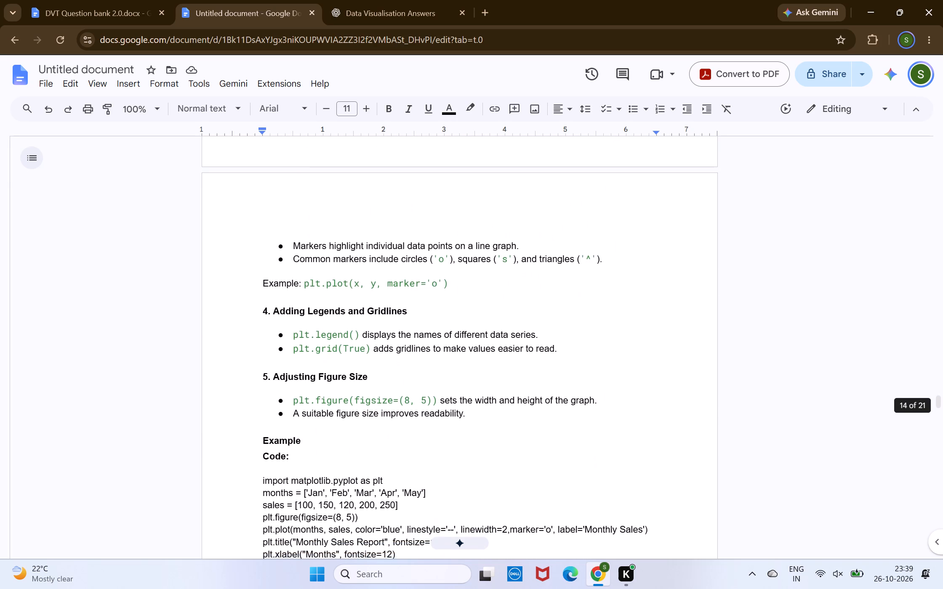
pyautogui.scroll(-3, 297, 380)
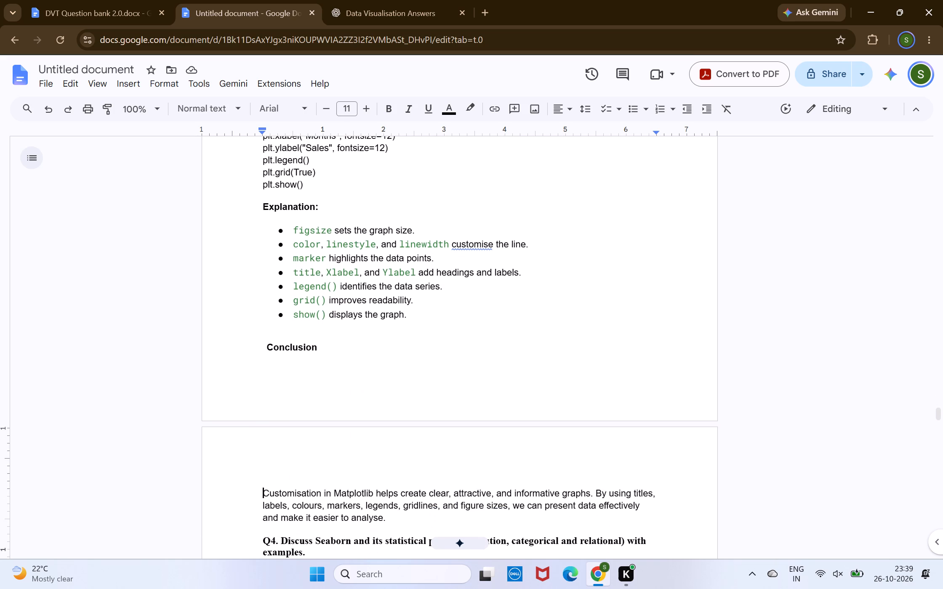
pyautogui.scroll(-1, 297, 380)
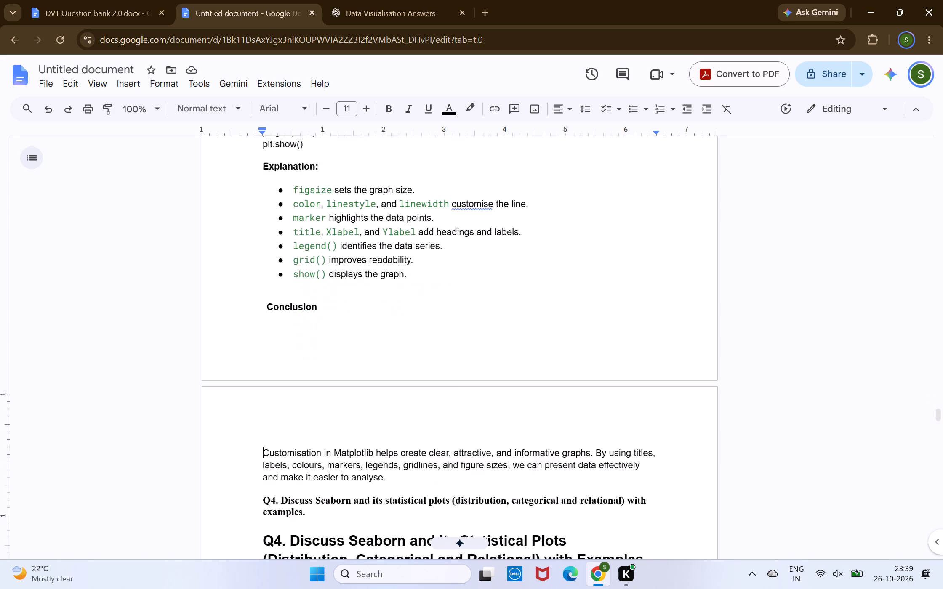
pyautogui.scroll(-1, 297, 380)
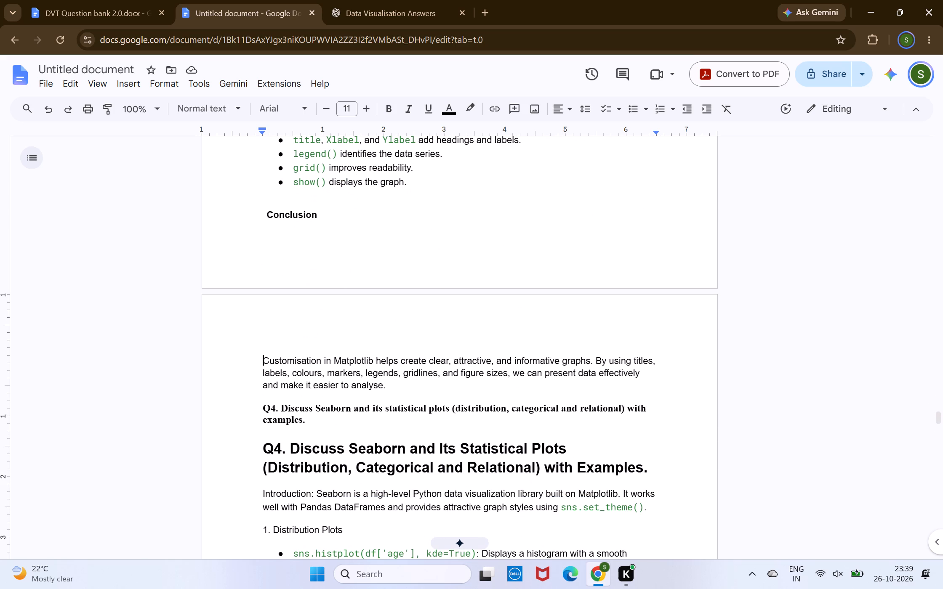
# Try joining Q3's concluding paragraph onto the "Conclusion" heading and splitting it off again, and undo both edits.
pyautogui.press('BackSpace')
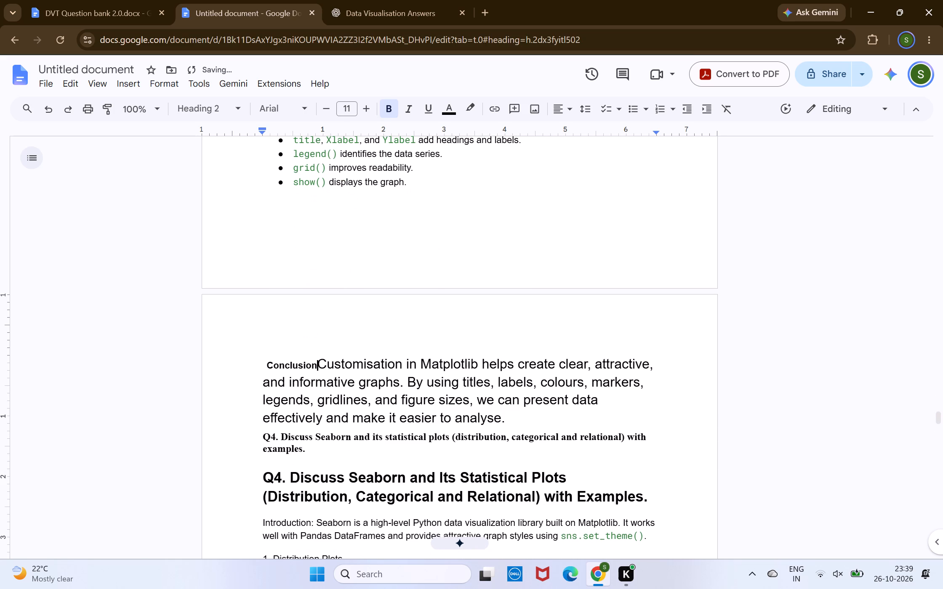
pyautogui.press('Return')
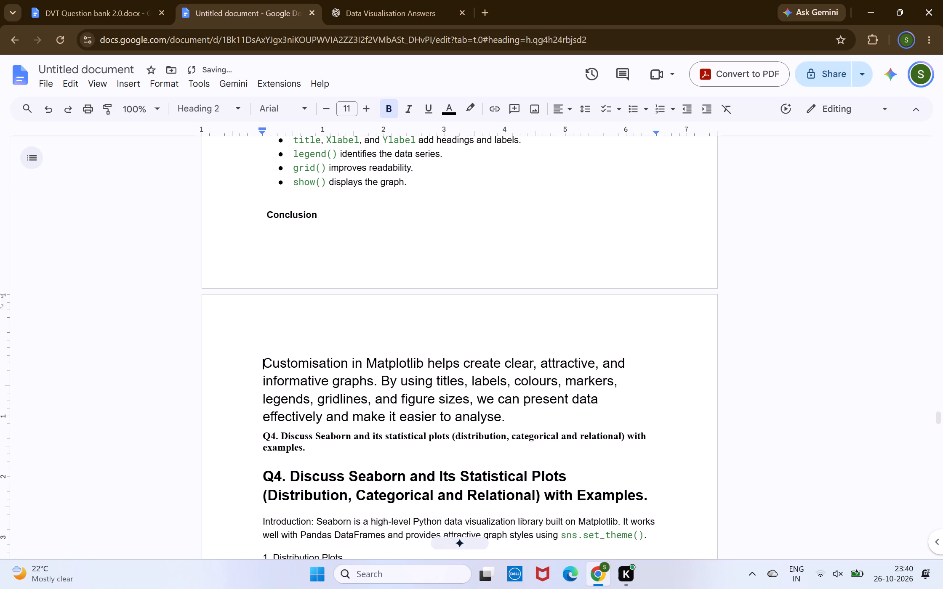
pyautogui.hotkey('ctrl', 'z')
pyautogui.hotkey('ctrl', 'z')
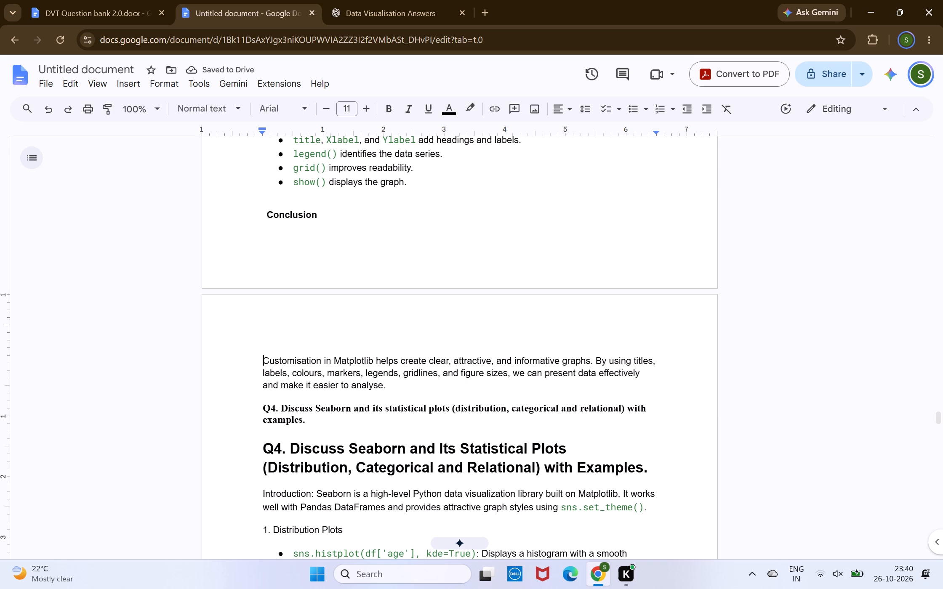
# Delete the large duplicate Q4 heading "Discuss Seaborn and Its Statistical Plots" between the question and its introduction.
pyautogui.scroll(-3, 252, 378)
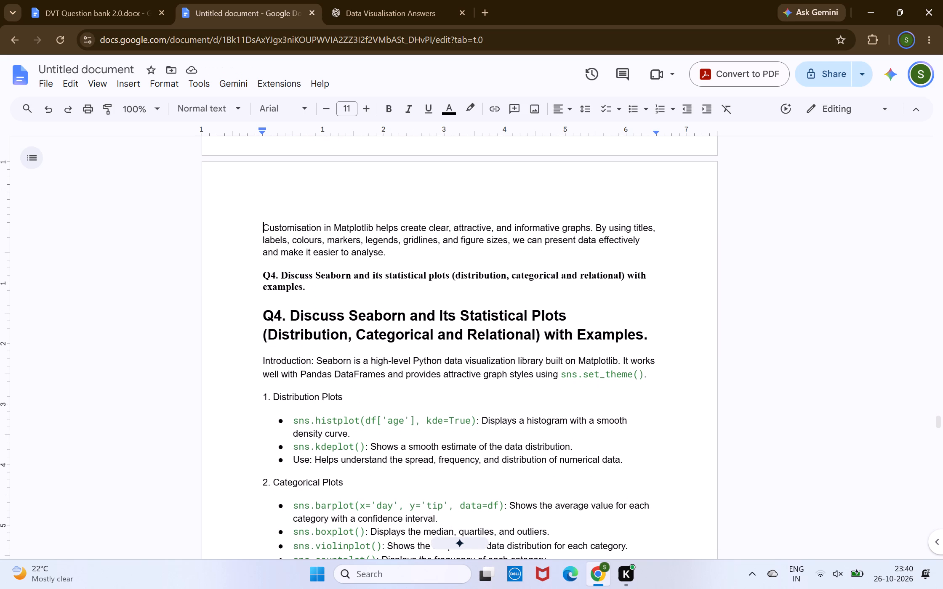
pyautogui.moveTo(262, 304); pyautogui.dragTo(647, 333)
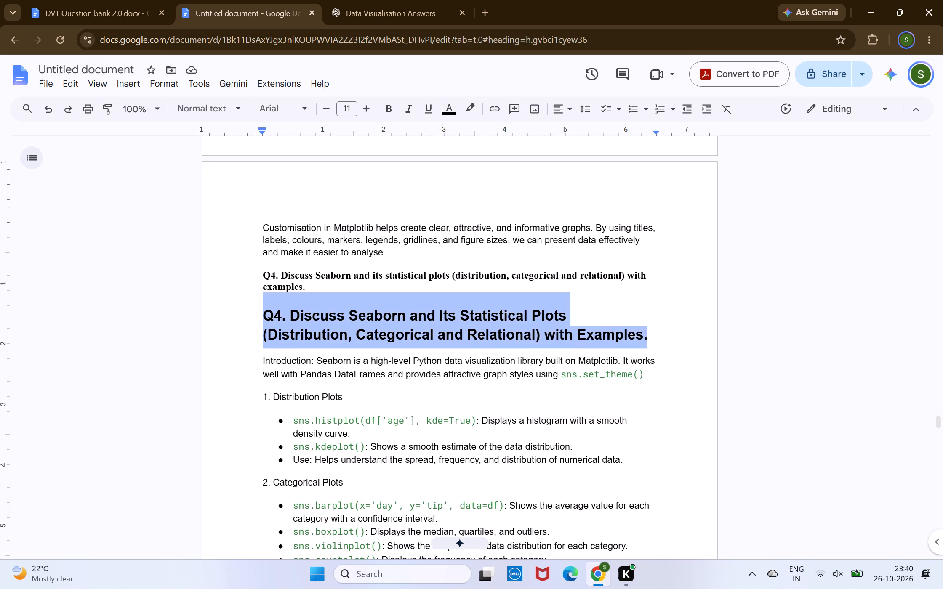
pyautogui.moveTo(647, 333); pyautogui.dragTo(659, 330)
pyautogui.press('Delete')
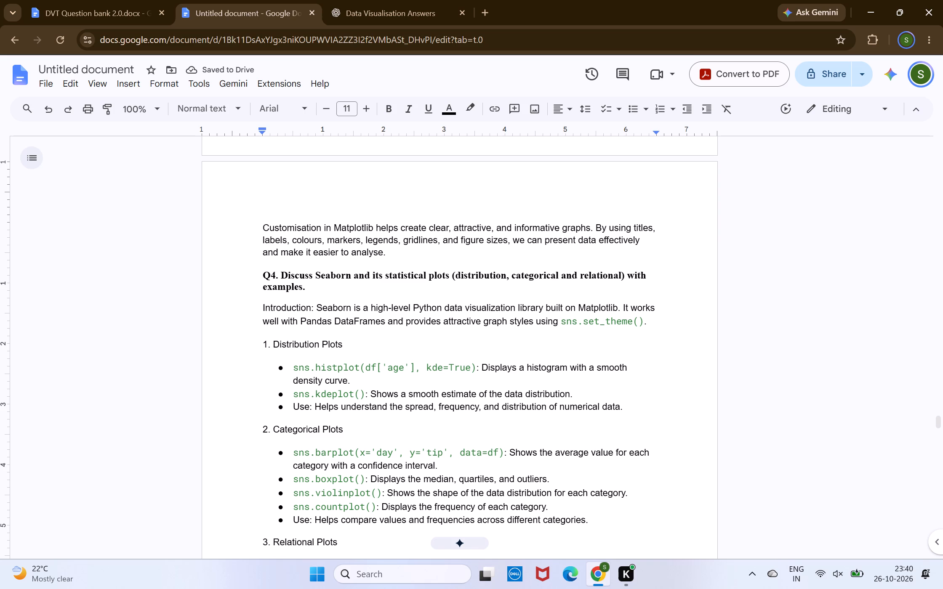
# Add an "Answer:" line directly below the Q4 question, above the introduction.
pyautogui.click(271, 294)
pyautogui.press('Left')
pyautogui.press('Left')
pyautogui.click(314, 285)
pyautogui.press('Return')
pyautogui.hotkey('shift', 'a')
pyautogui.write('nswer')
pyautogui.hotkey('shift', ':')
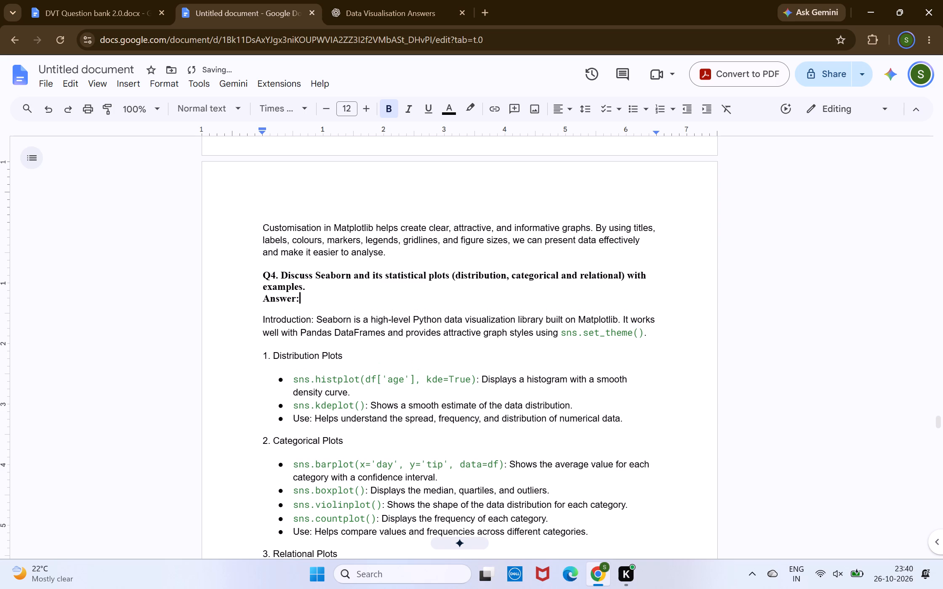
# Separate the "Answer:" line from the Q4 question with a paragraph break after "examples.".
pyautogui.click(309, 293)
pyautogui.press('Up')
pyautogui.press('Right')
pyautogui.press('Right')
pyautogui.press('Return')
# Make the "Introduction:" label at the start of the Q4 answer bold.
pyautogui.moveTo(257, 333); pyautogui.dragTo(316, 330)
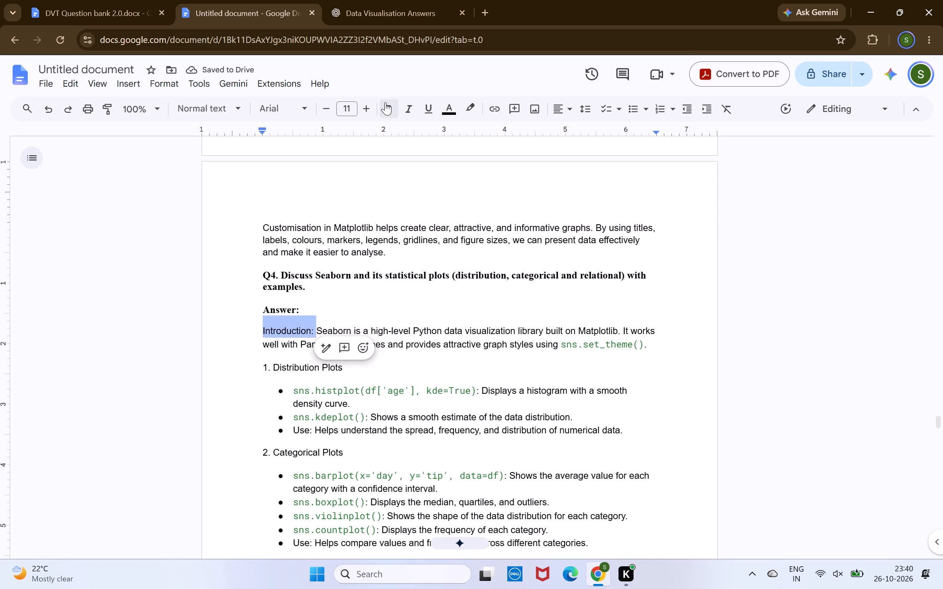
pyautogui.click(385, 102)
pyautogui.click(445, 376)
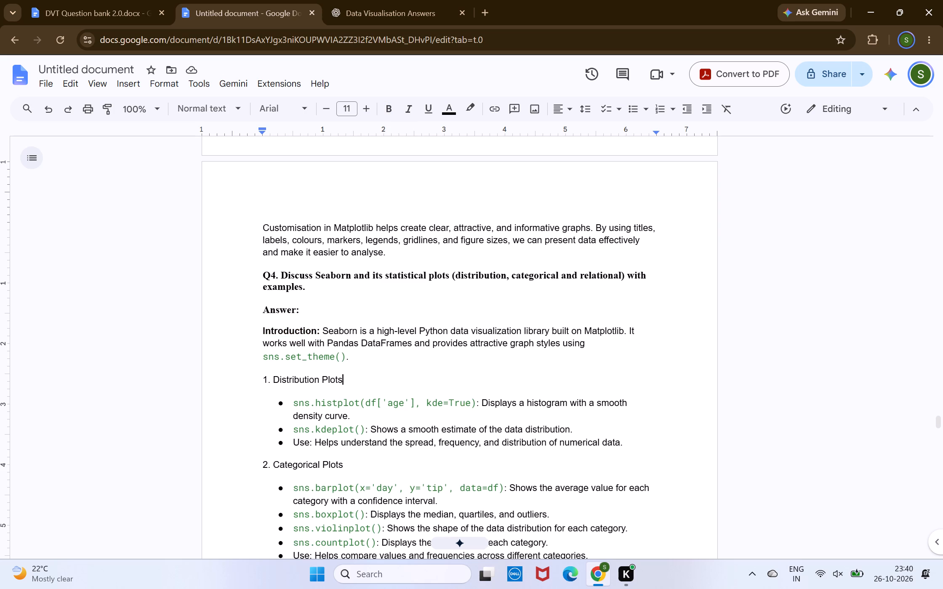
# Make the Q4 headings "1. Distribution Plots" and "2. Categorical Plots" bold.
pyautogui.moveTo(261, 380); pyautogui.dragTo(277, 379)
pyautogui.moveTo(277, 379); pyautogui.dragTo(350, 379)
pyautogui.click(390, 112)
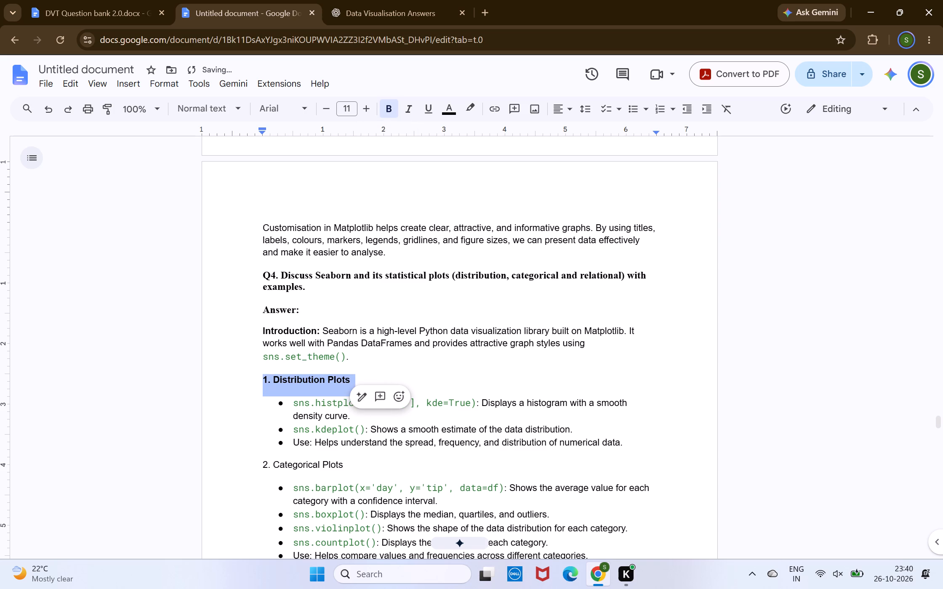
pyautogui.moveTo(263, 466); pyautogui.dragTo(338, 474)
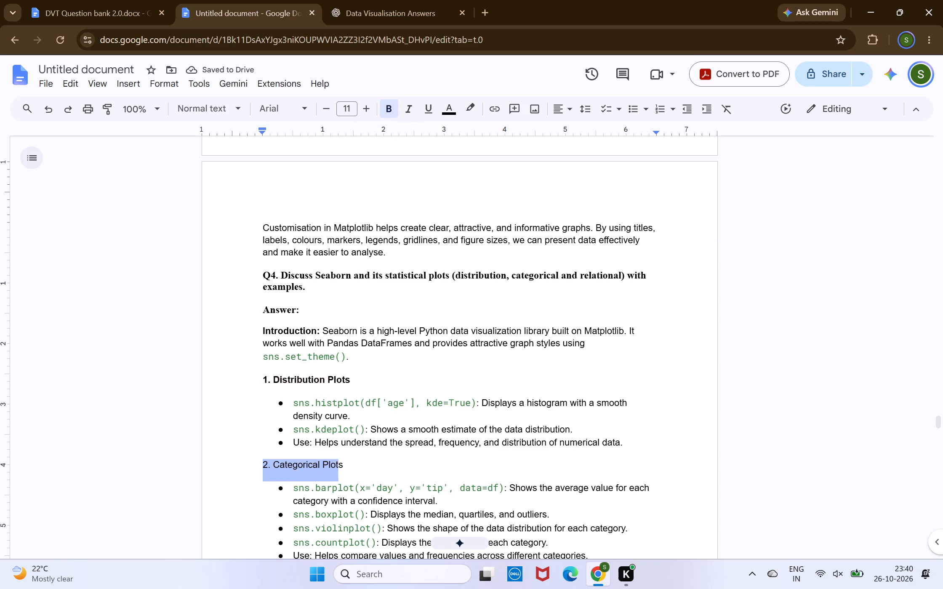
pyautogui.moveTo(338, 474); pyautogui.dragTo(347, 469)
pyautogui.click(386, 108)
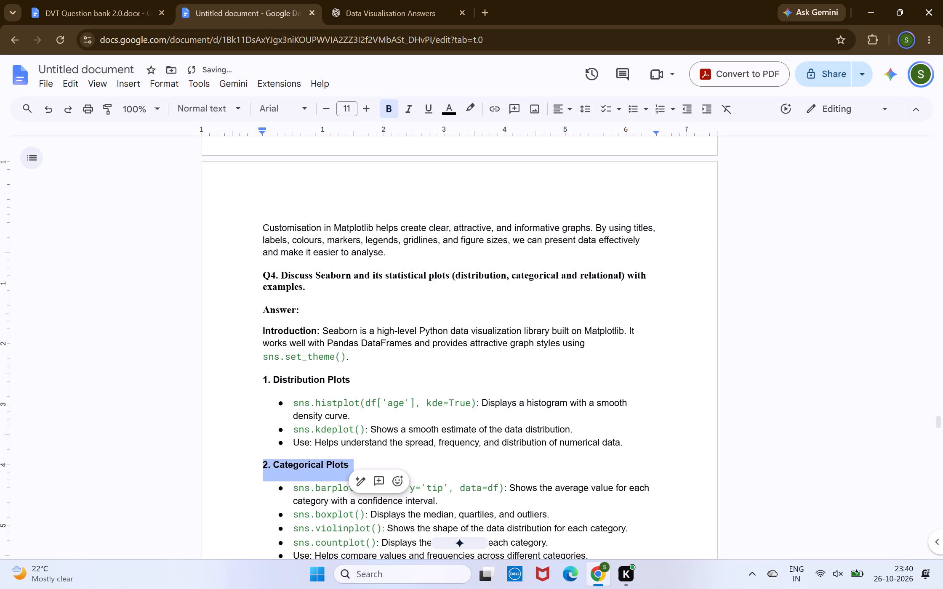
pyautogui.click(445, 479)
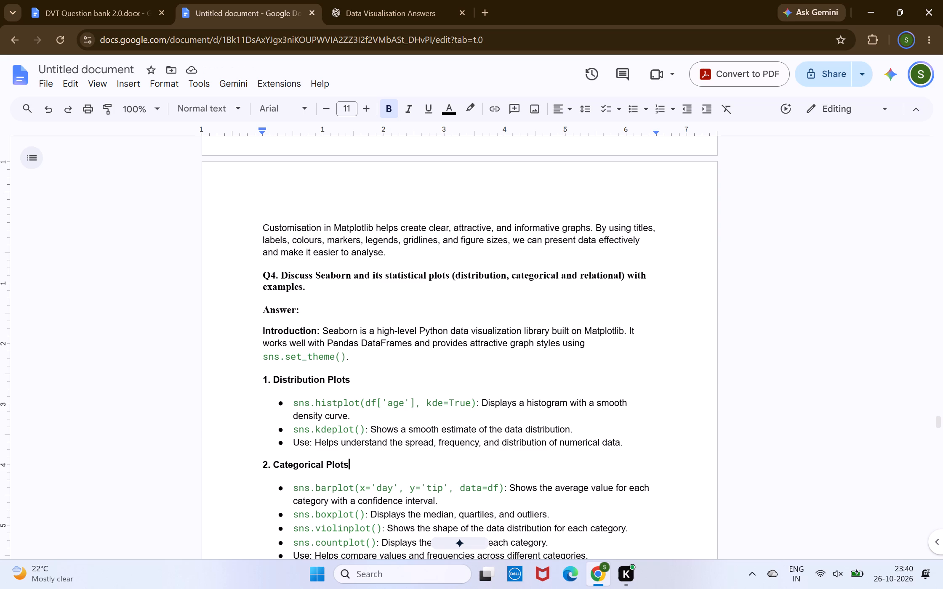
# Make the Q4 headings "3. Relational Plots" and "4. Matrix and Multivariate Plots" bold.
pyautogui.scroll(-2, 444, 476)
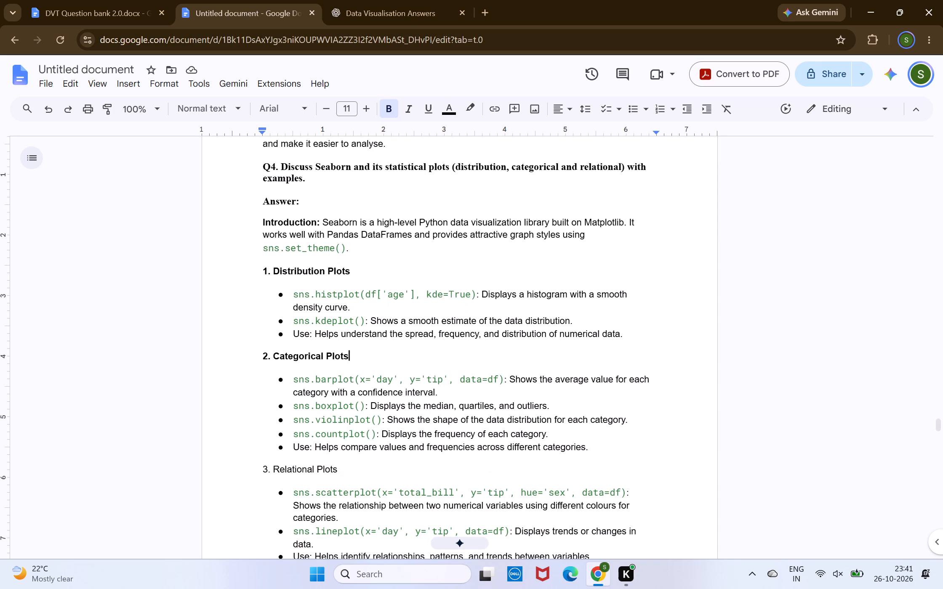
pyautogui.moveTo(261, 470); pyautogui.dragTo(343, 471)
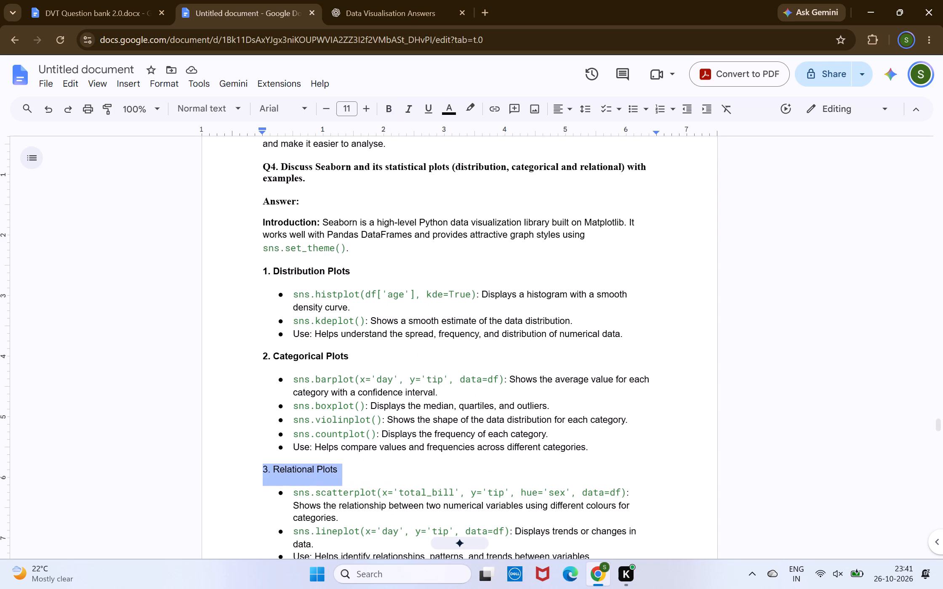
pyautogui.click(389, 101)
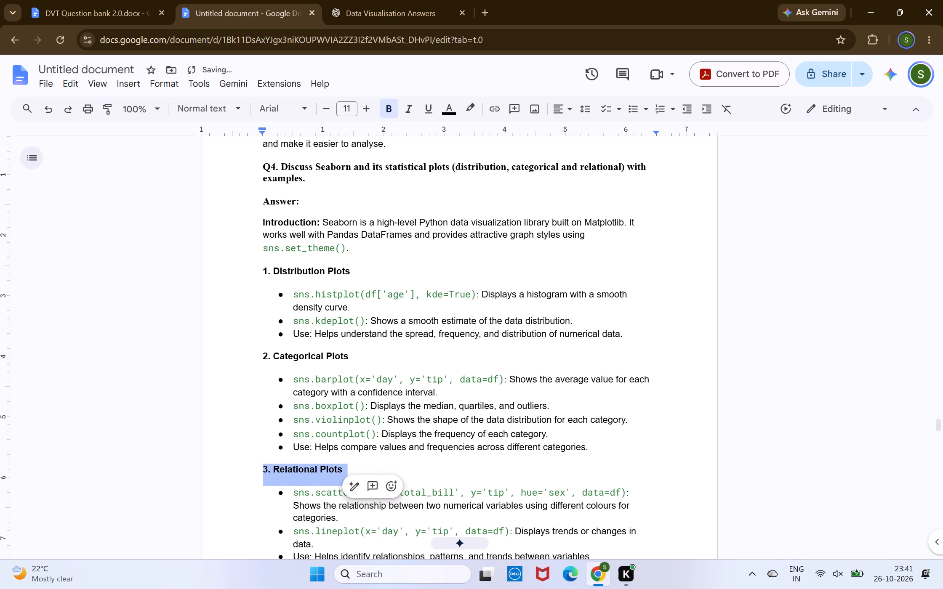
pyautogui.scroll(-4, 393, 425)
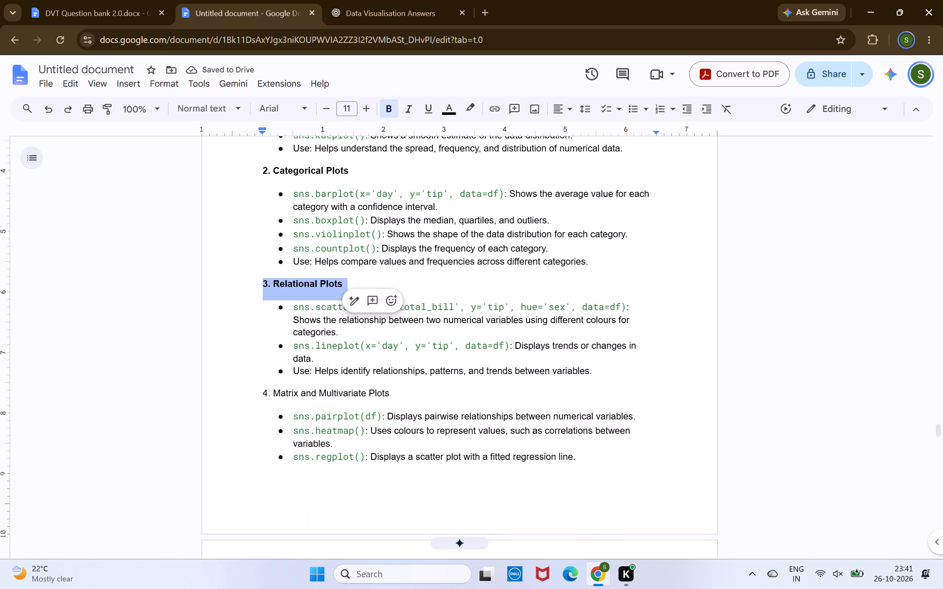
pyautogui.moveTo(253, 389); pyautogui.dragTo(399, 394)
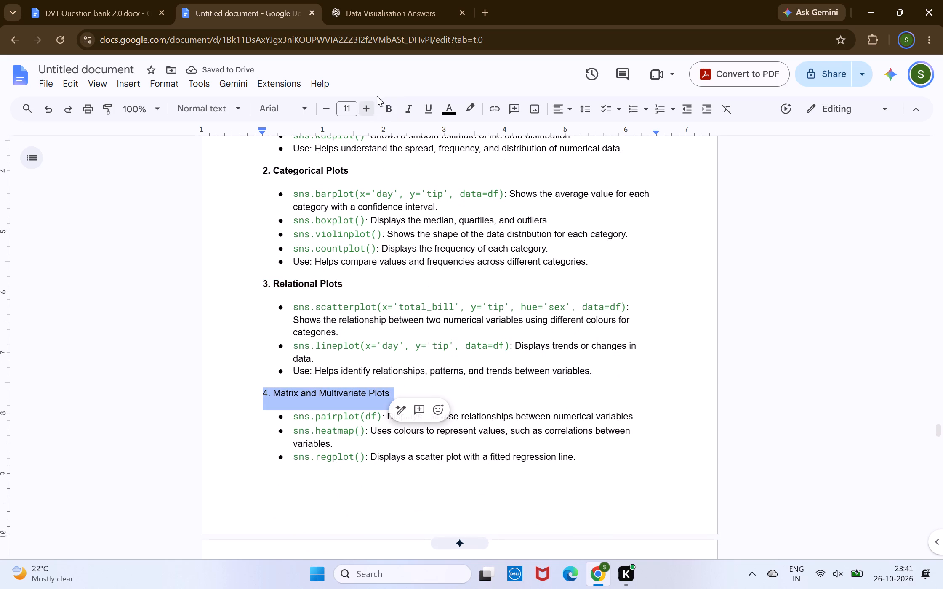
pyautogui.click(386, 110)
# Make the Q4 heading "5. Advantages of Seaborn" and the "Conclusion:" label below it bold.
pyautogui.scroll(-2, 341, 293)
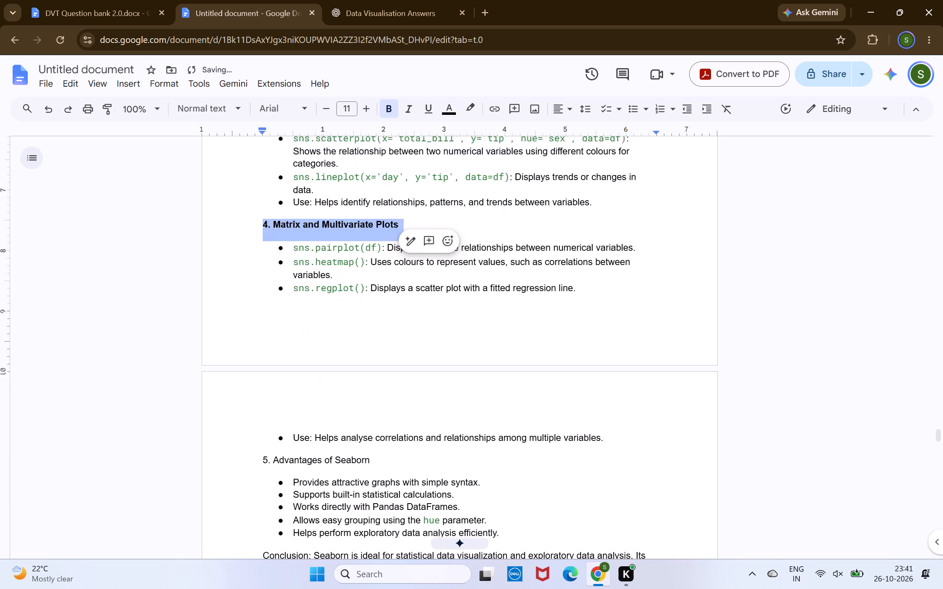
pyautogui.scroll(-2, 341, 293)
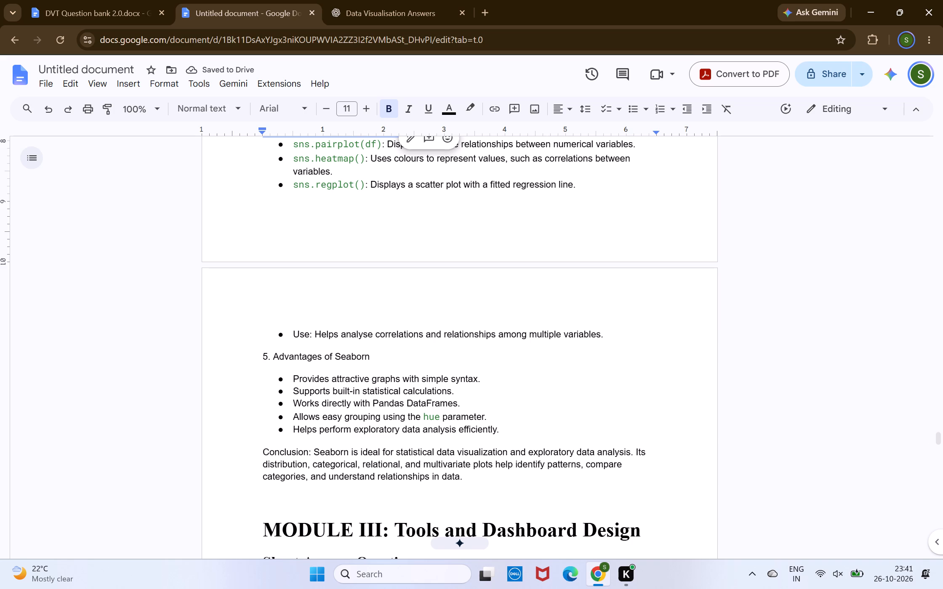
pyautogui.moveTo(261, 356); pyautogui.dragTo(384, 356)
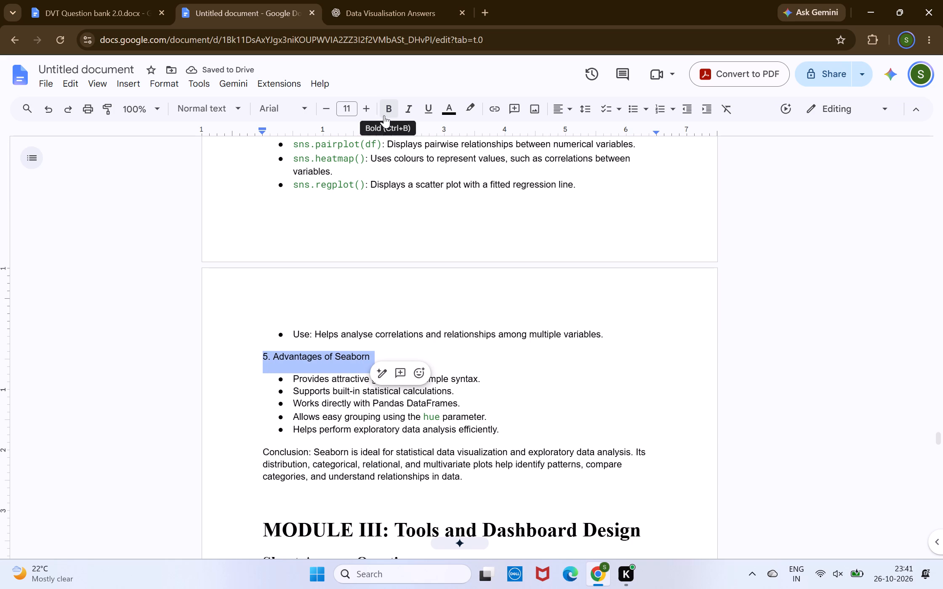
pyautogui.click(384, 115)
pyautogui.click(485, 354)
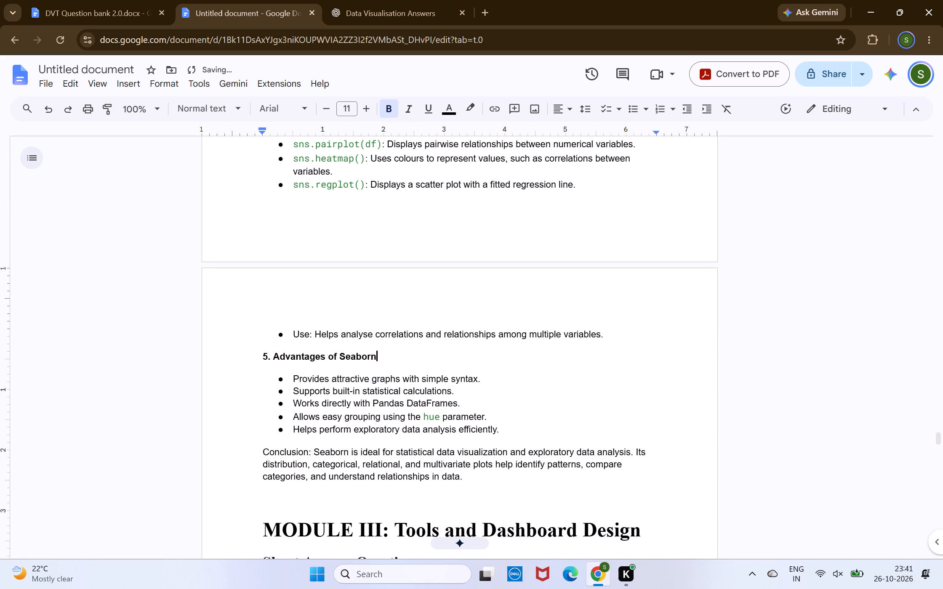
pyautogui.moveTo(261, 450); pyautogui.dragTo(317, 454)
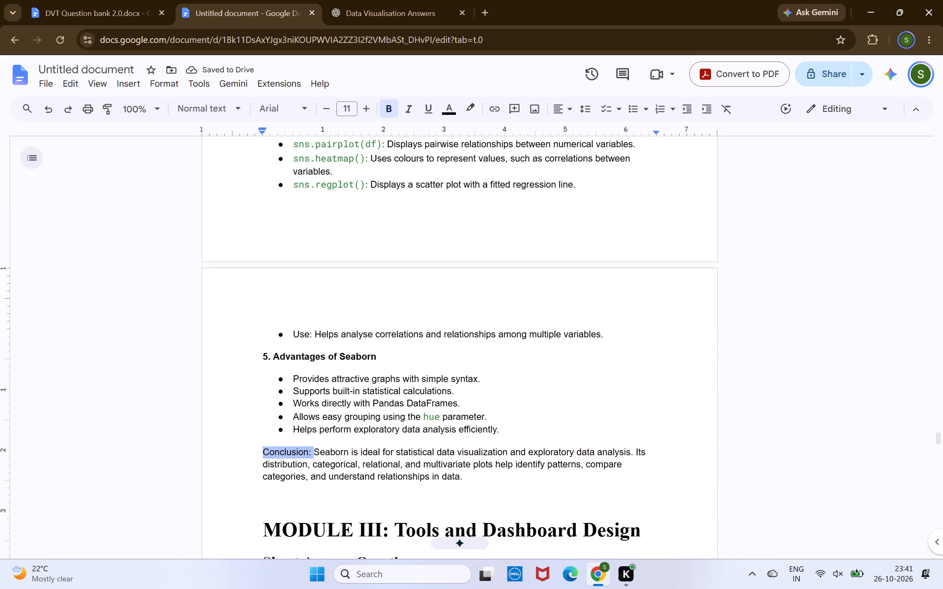
pyautogui.moveTo(317, 454); pyautogui.dragTo(315, 454)
pyautogui.click(391, 105)
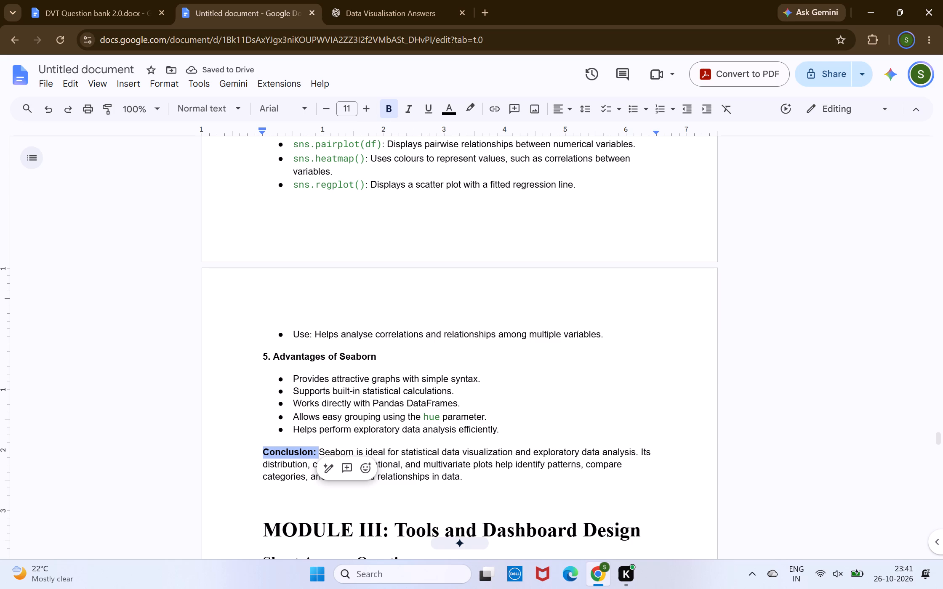
# Remove the extra blank line between Q4's conclusion and the "MODULE III: Tools and Dashboard Design" heading.
pyautogui.scroll(-2, 429, 330)
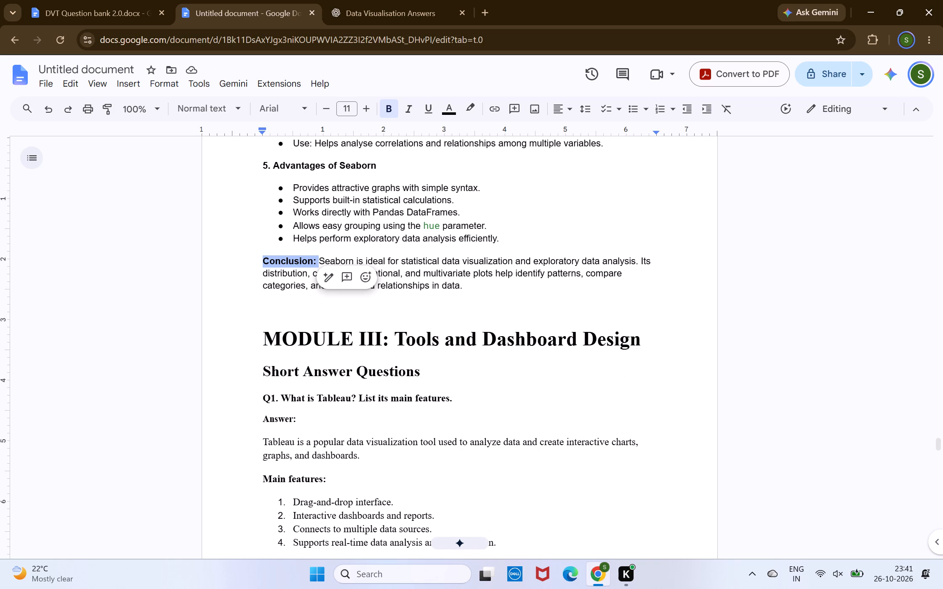
pyautogui.click(287, 318)
pyautogui.press('BackSpace')
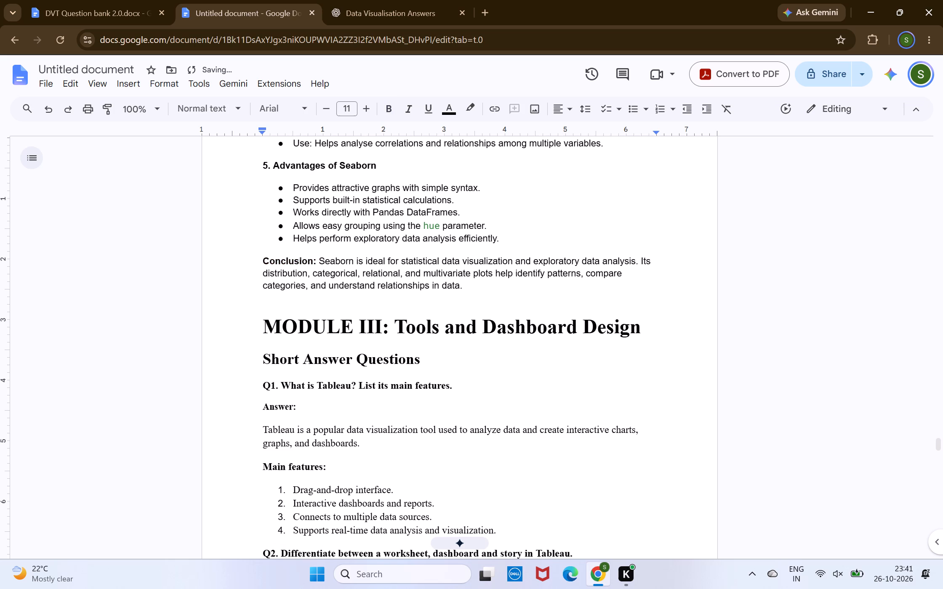
# Compare the Q4 Seaborn answer and the question that follows it with the DVT Question bank 2.0 document.
pyautogui.scroll(3, 287, 318)
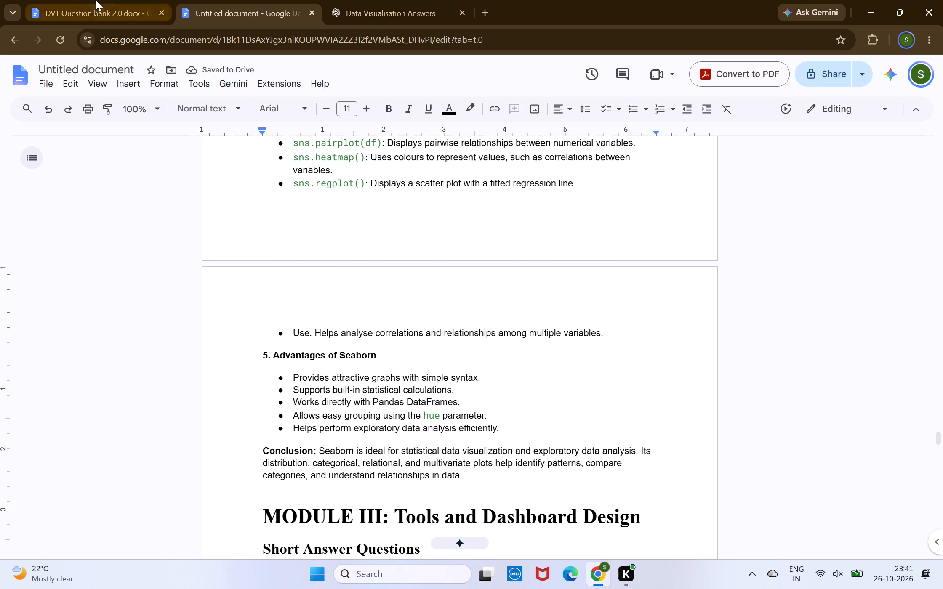
pyautogui.click(96, 0)
pyautogui.scroll(-1, 277, 392)
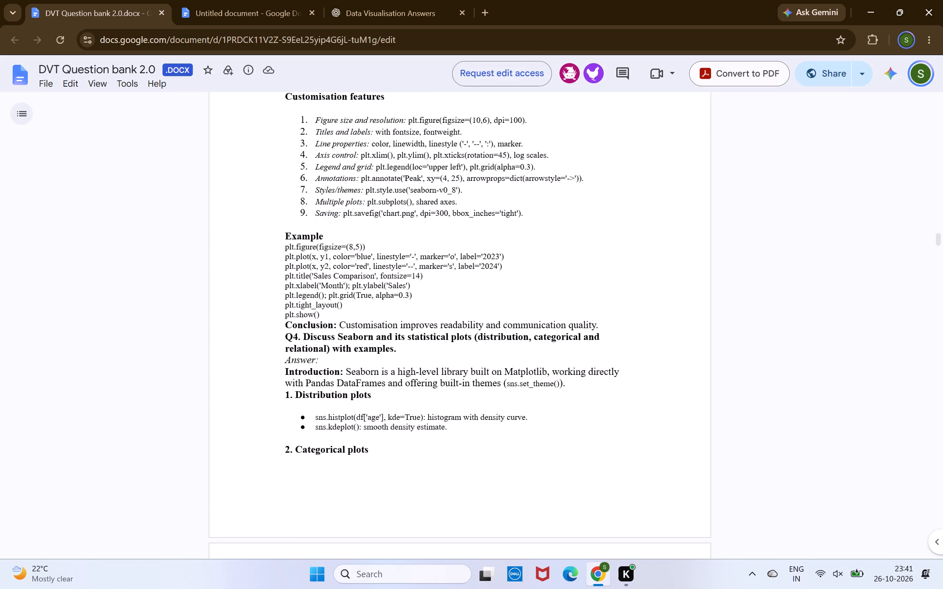
pyautogui.scroll(-5, 277, 392)
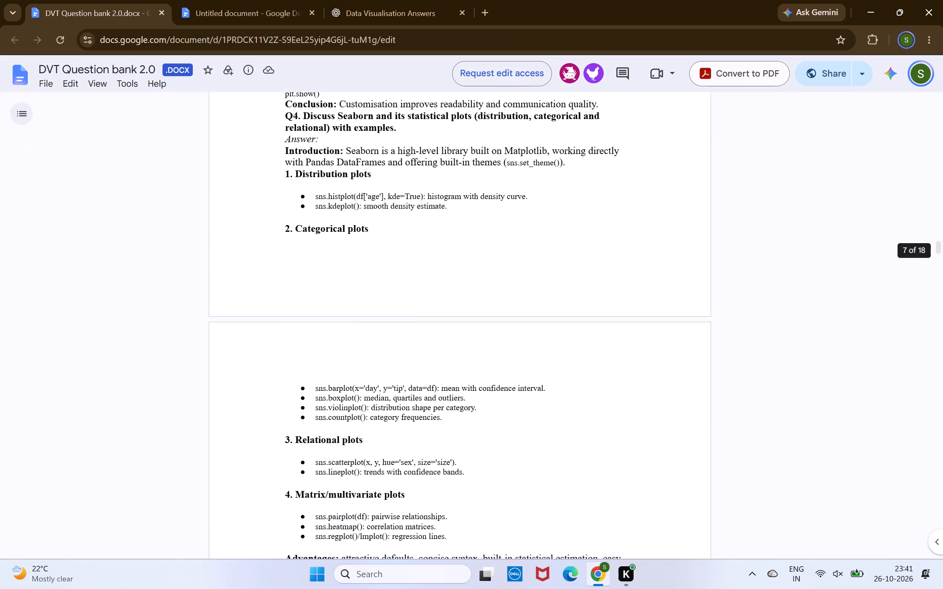
pyautogui.scroll(-3, 277, 392)
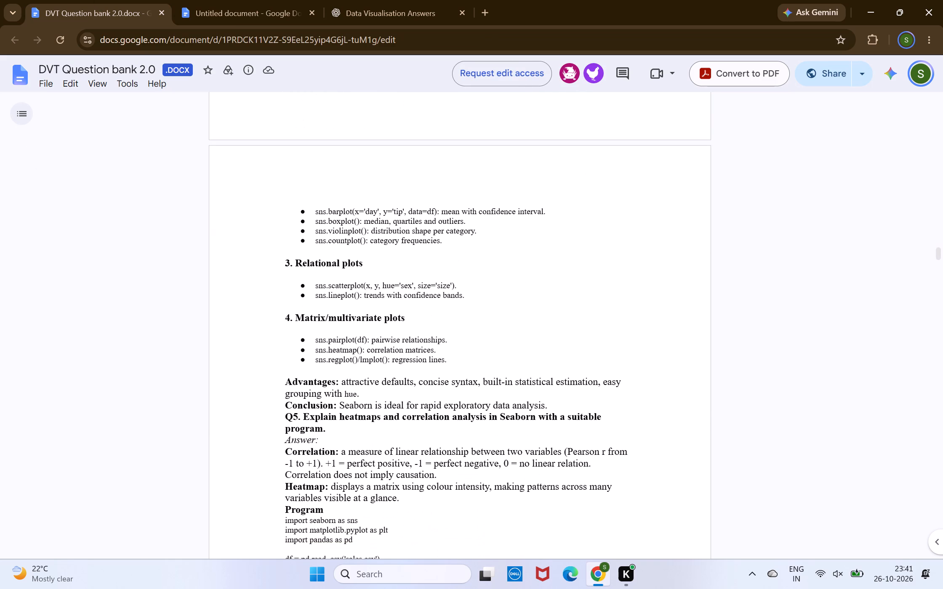
pyautogui.click(308, 1)
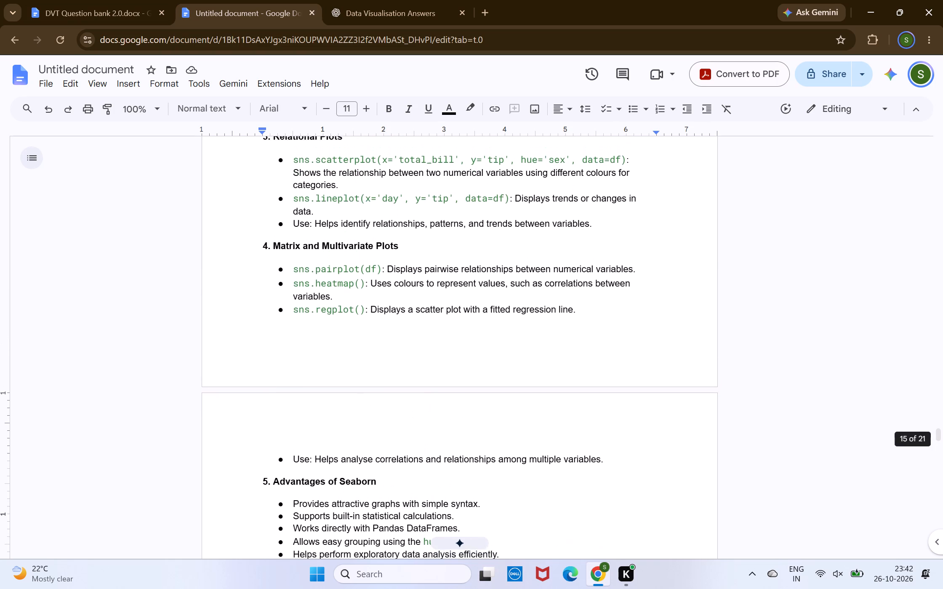
pyautogui.click(97, 0)
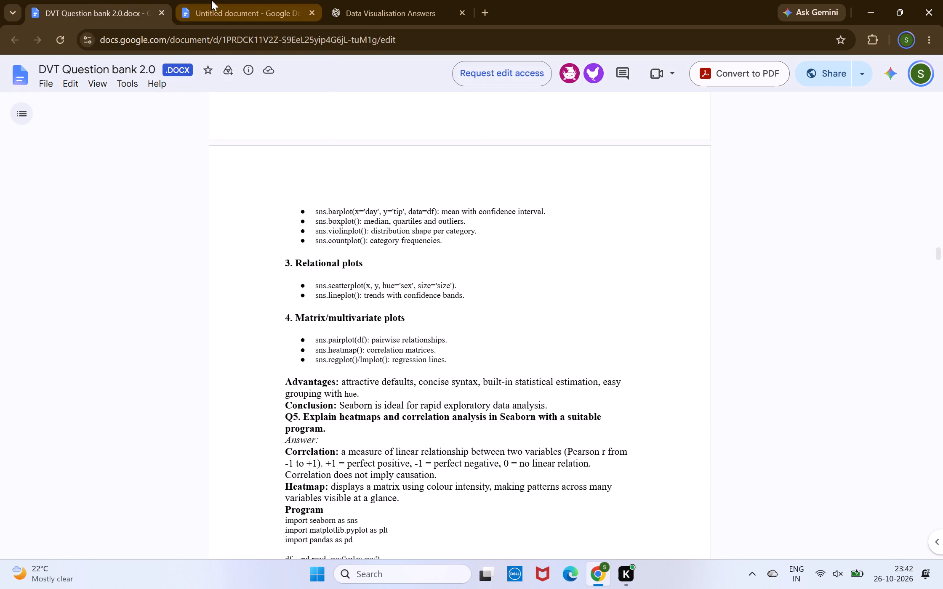
pyautogui.scroll(5, 300, 356)
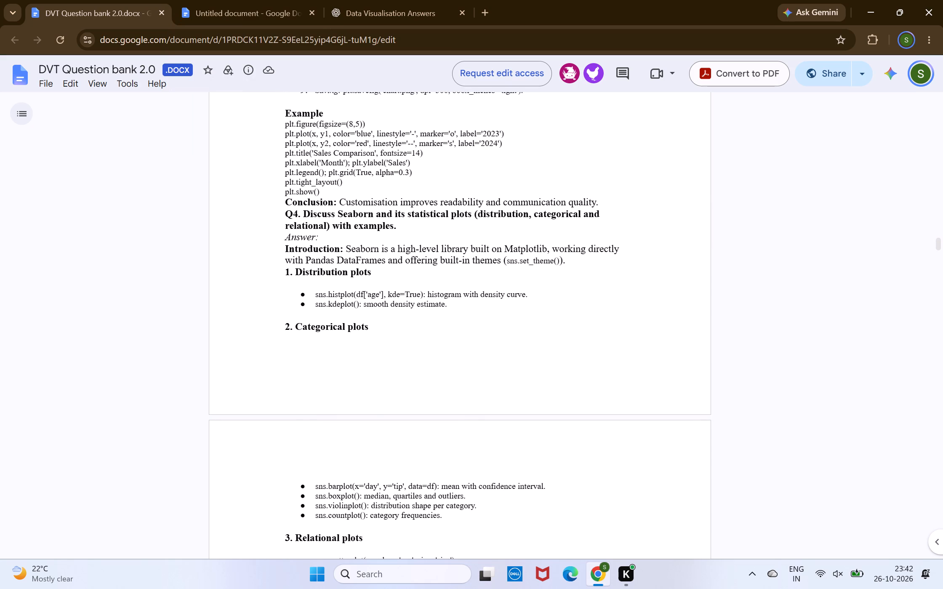
pyautogui.scroll(-3, 255, 269)
pyautogui.click(224, 0)
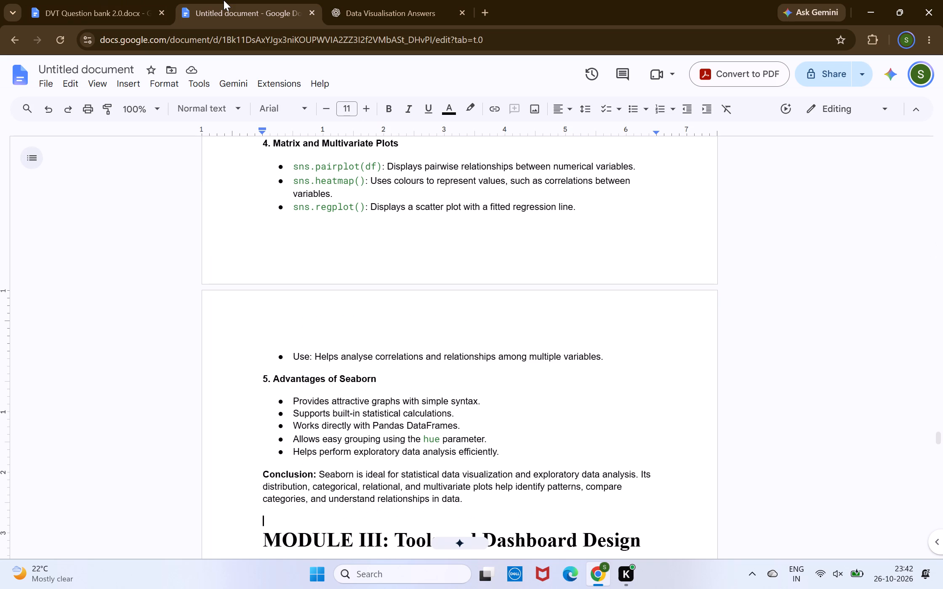
pyautogui.scroll(-3, 285, 363)
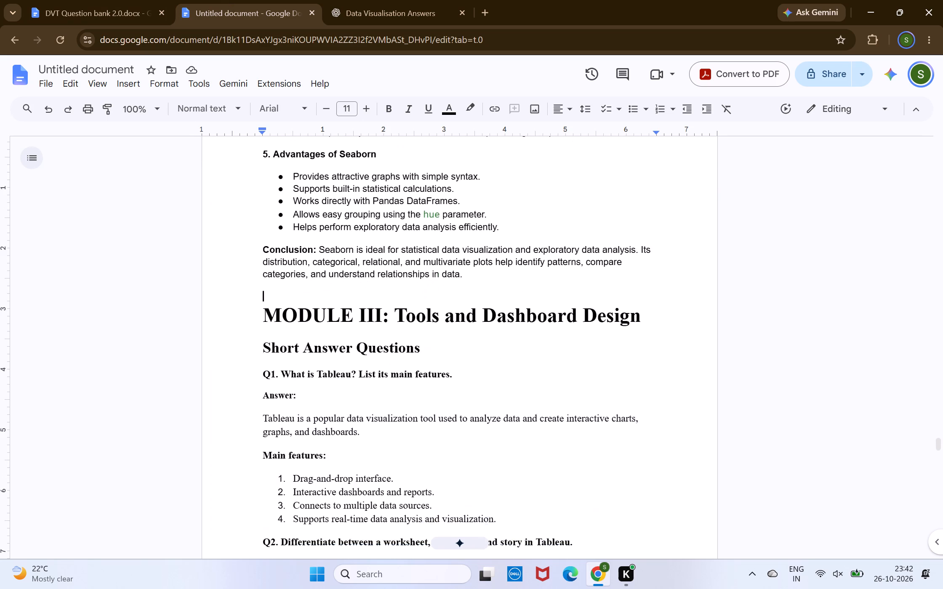
pyautogui.scroll(-2, 285, 363)
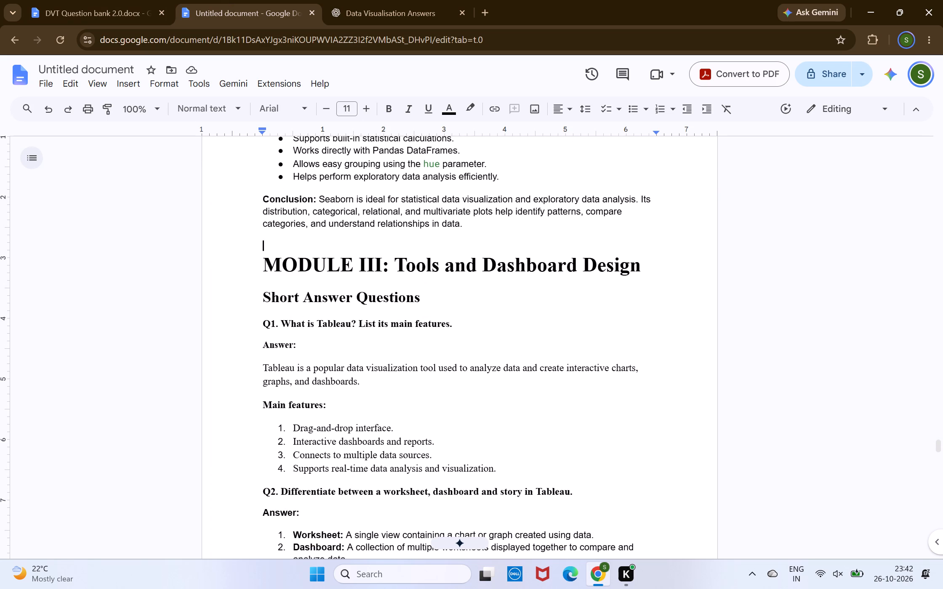
pyautogui.scroll(-3, 318, 459)
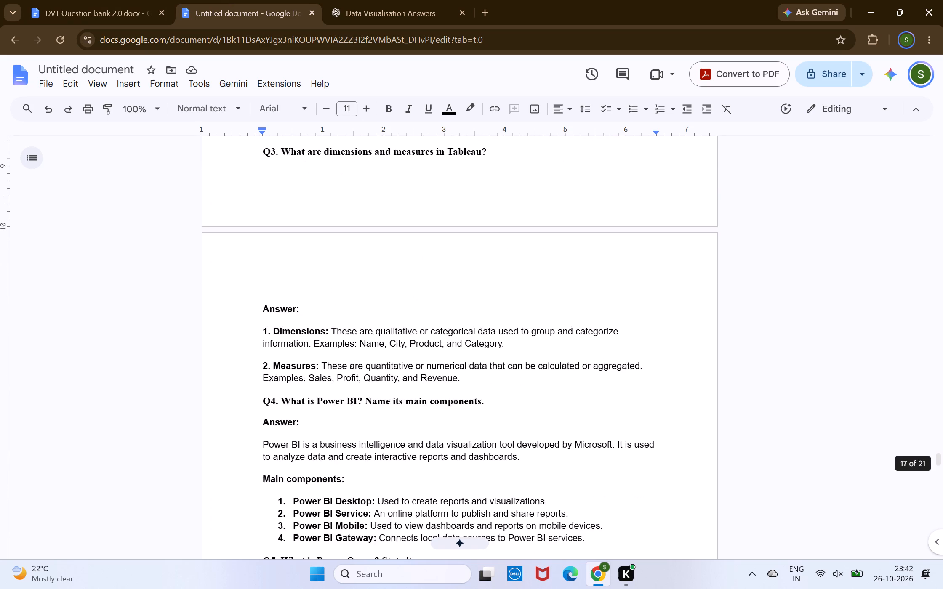
pyautogui.scroll(-7, 318, 459)
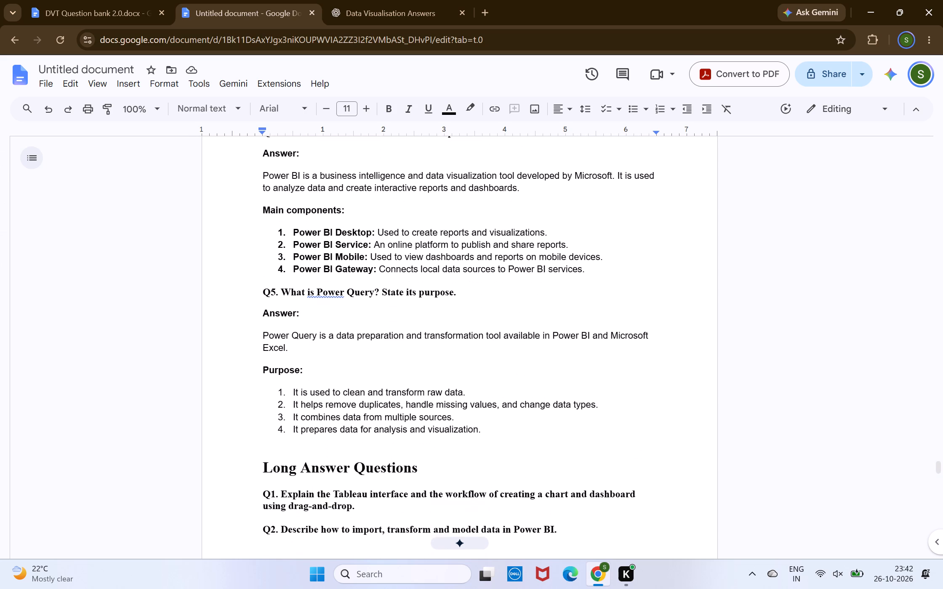
pyautogui.scroll(-5, 318, 459)
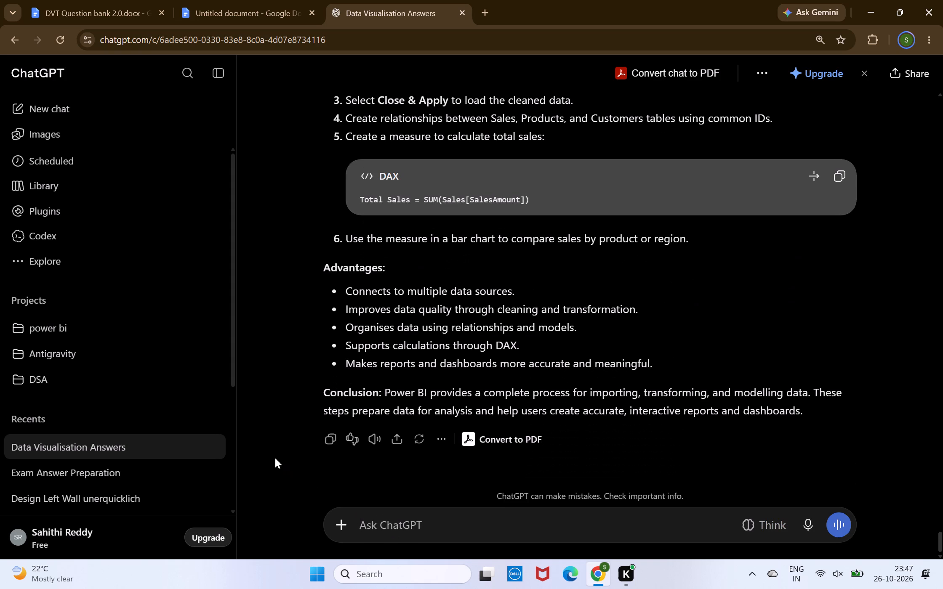
# Copy the complete ChatGPT answer on importing, transforming and modelling data in Power BI and paste it beneath long-answer Q2 in the untitled document.
pyautogui.click(322, 445)
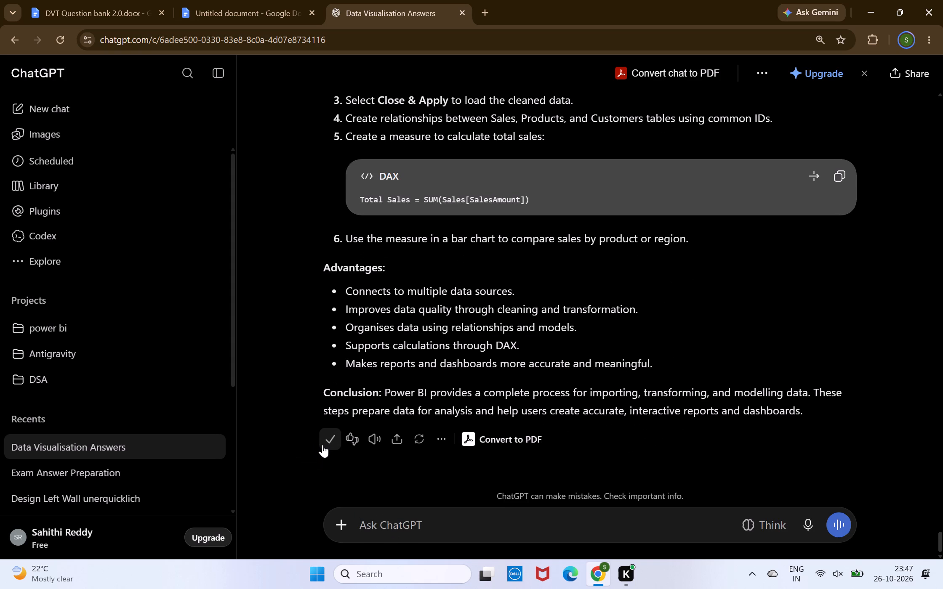
pyautogui.click(205, 0)
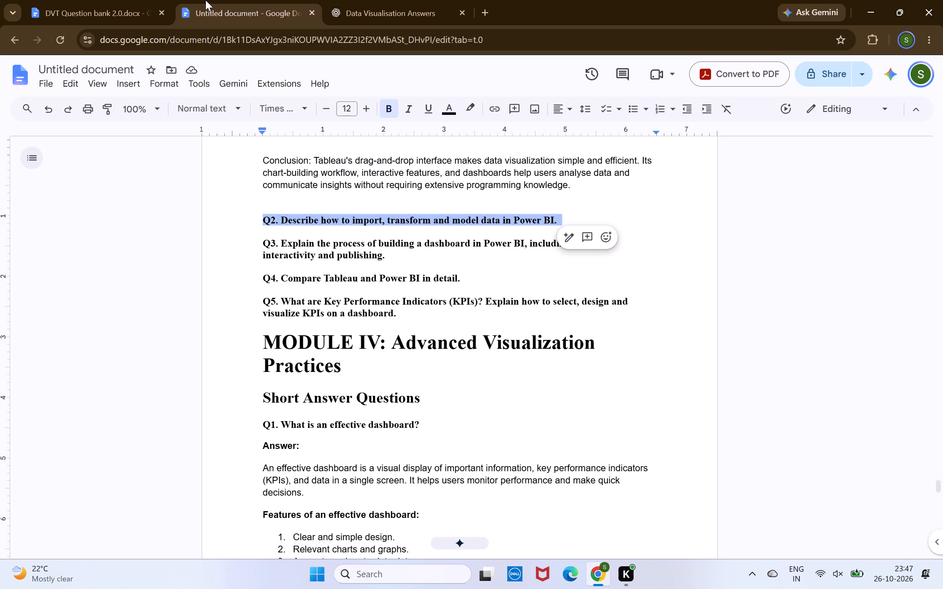
pyautogui.click(265, 231)
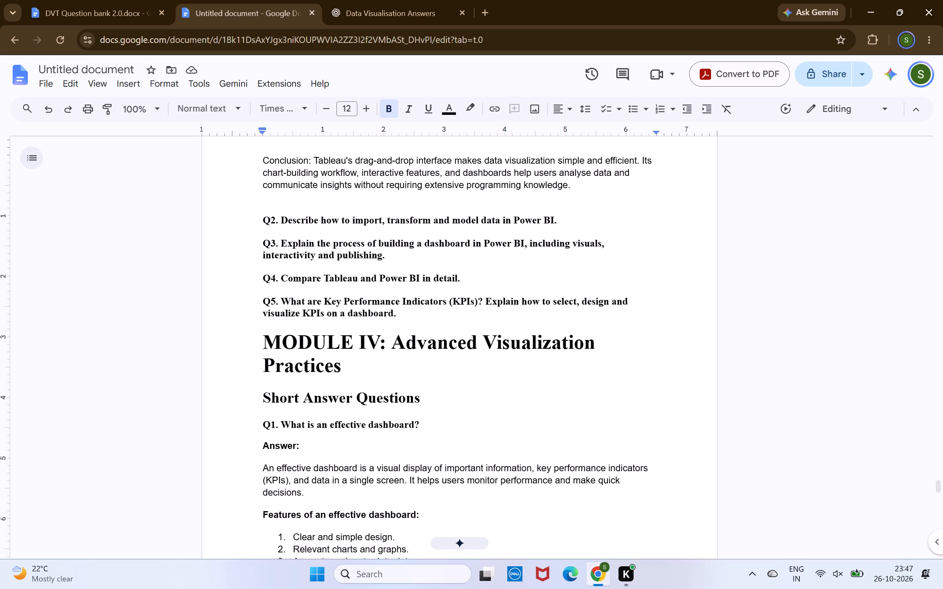
pyautogui.scroll(1, 301, 242)
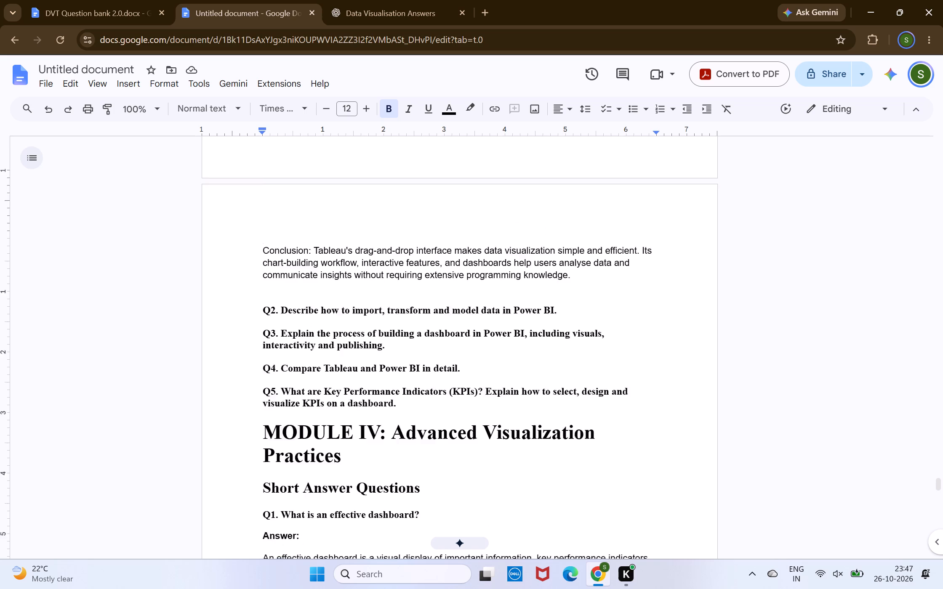
pyautogui.scroll(1, 301, 242)
pyautogui.scroll(-1, 301, 242)
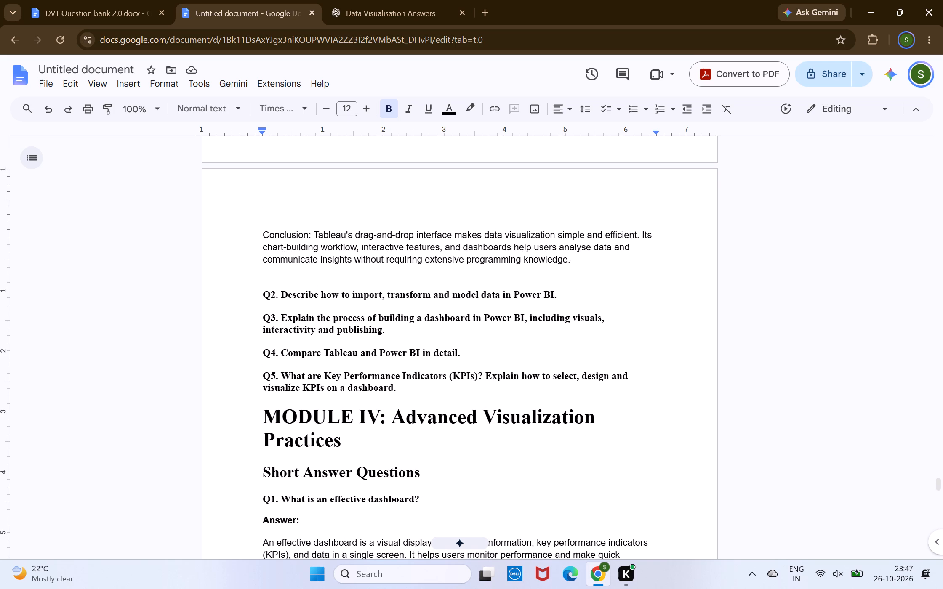
pyautogui.hotkey('ctrl', 'v')
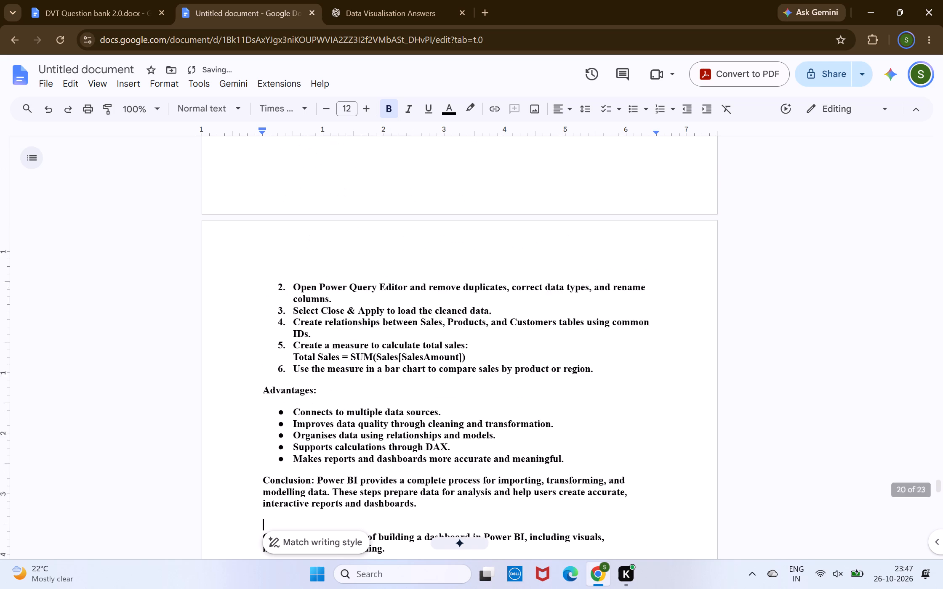
pyautogui.scroll(2, 301, 242)
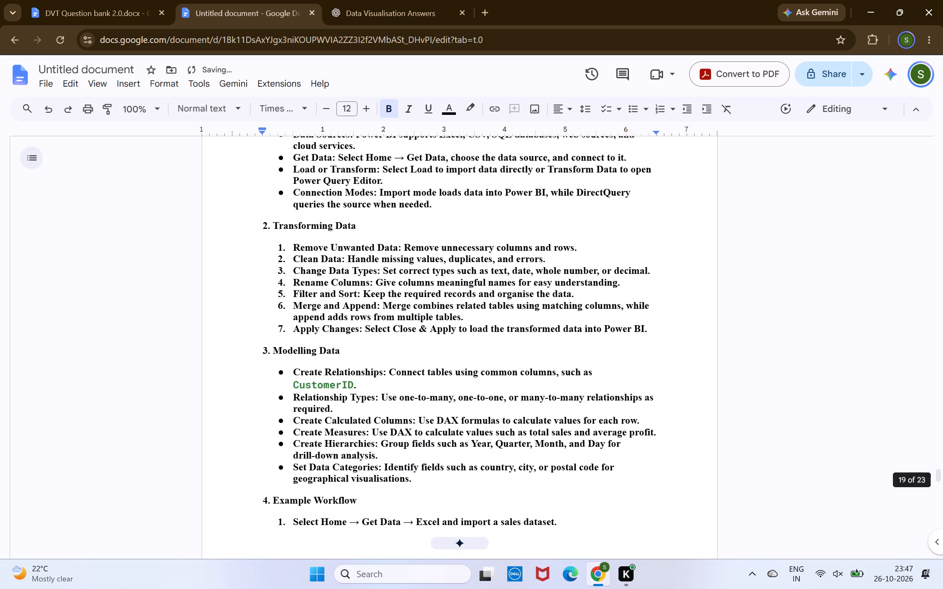
pyautogui.scroll(5, 301, 242)
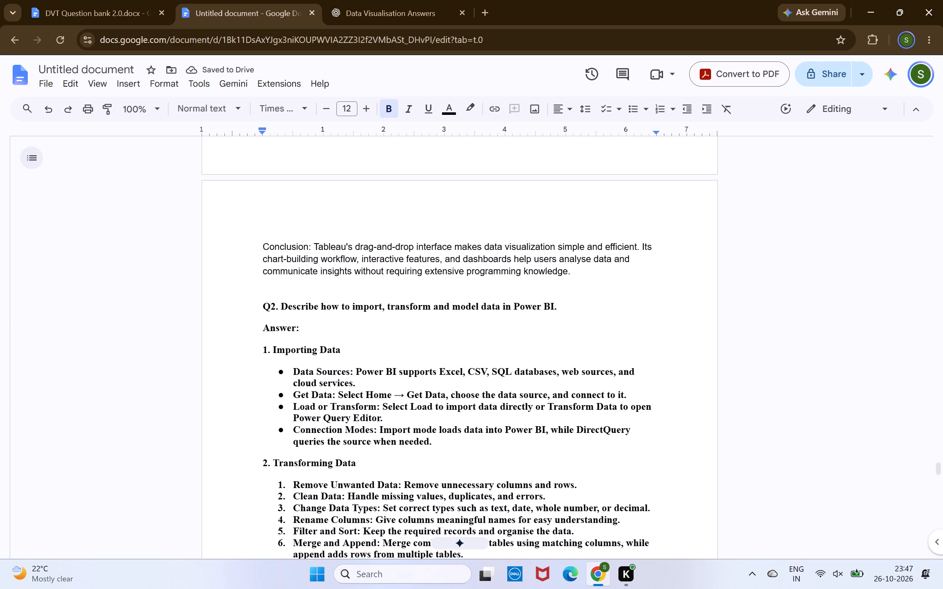
# Undo the bold Q2 answer paste and paste it again beneath Q2 as non-bold text at size 11.
pyautogui.hotkey('ctrl', 'z')
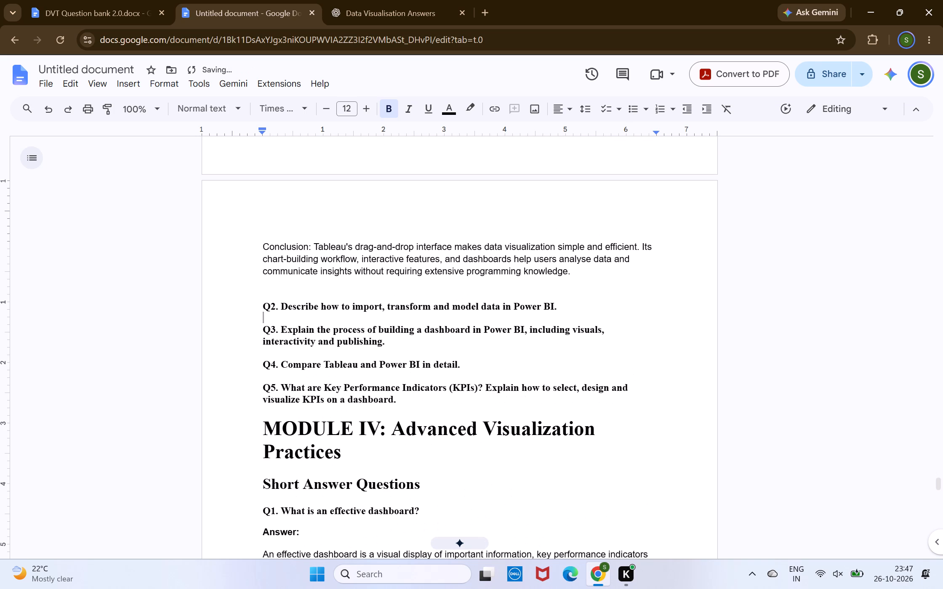
pyautogui.click(386, 107)
pyautogui.click(328, 105)
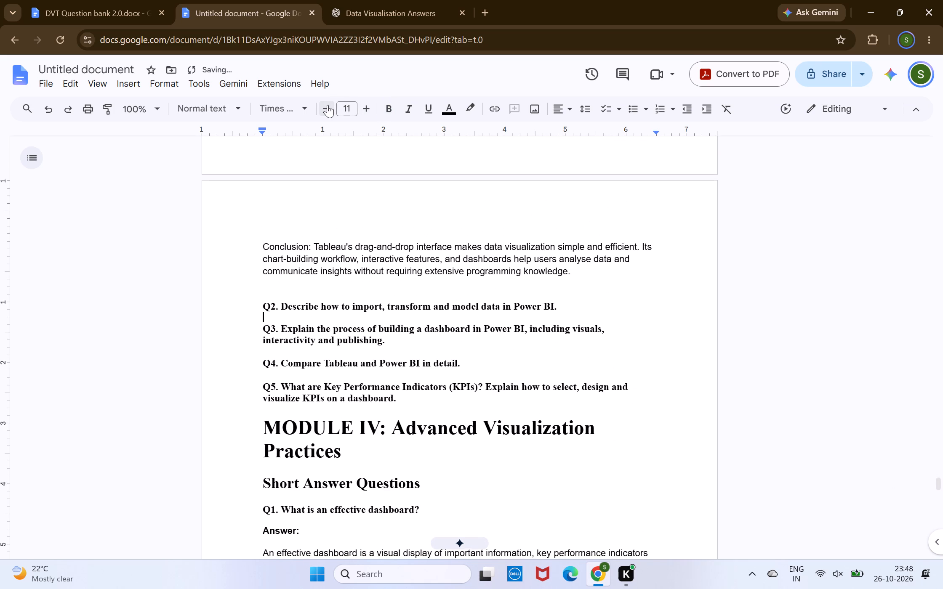
pyautogui.hotkey('ctrl', 'v')
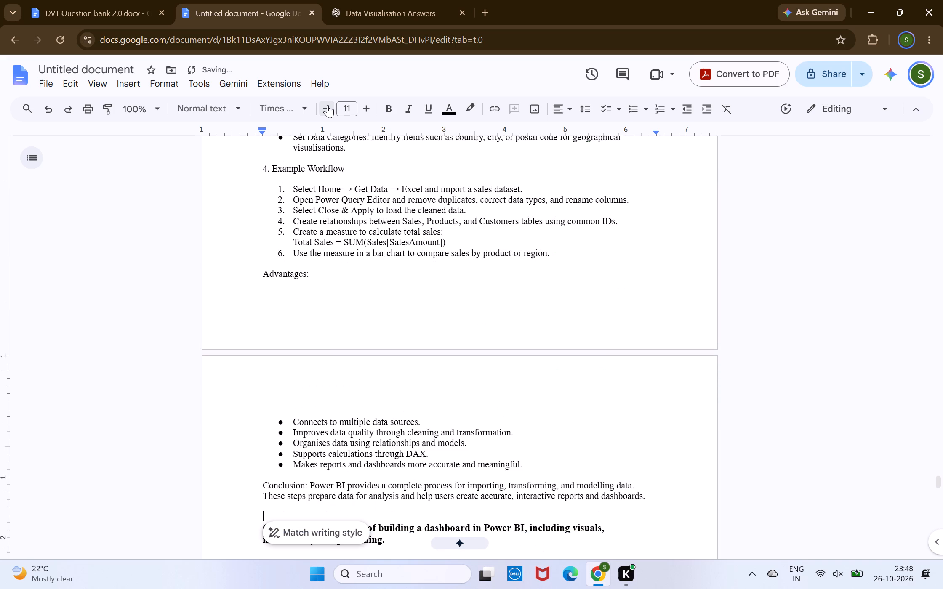
pyautogui.scroll(4, 358, 265)
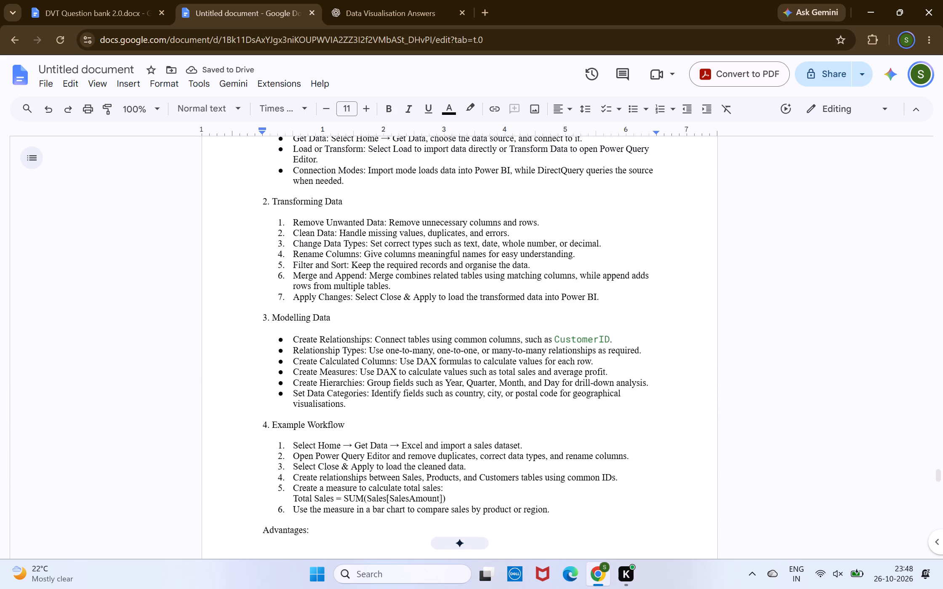
pyautogui.scroll(-6, 358, 265)
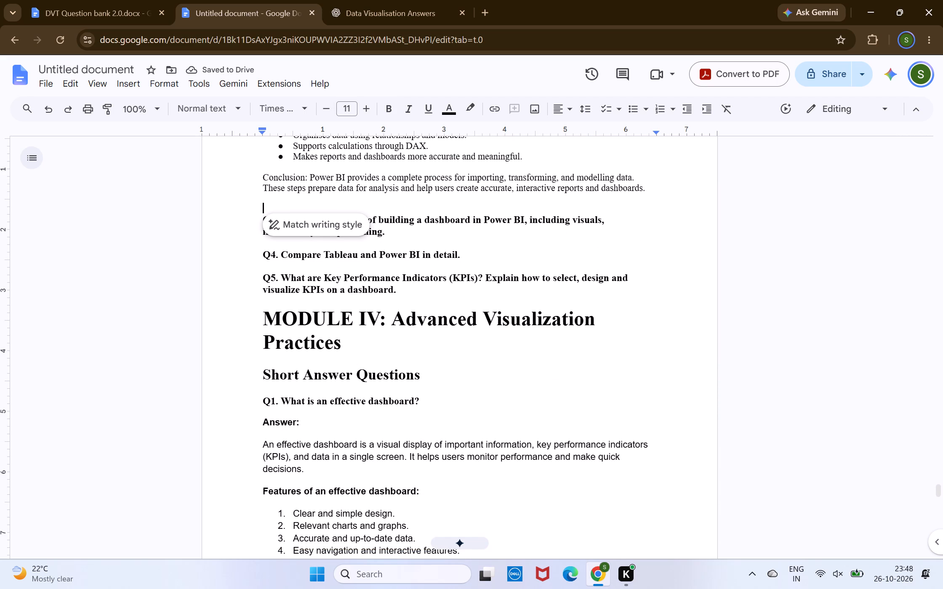